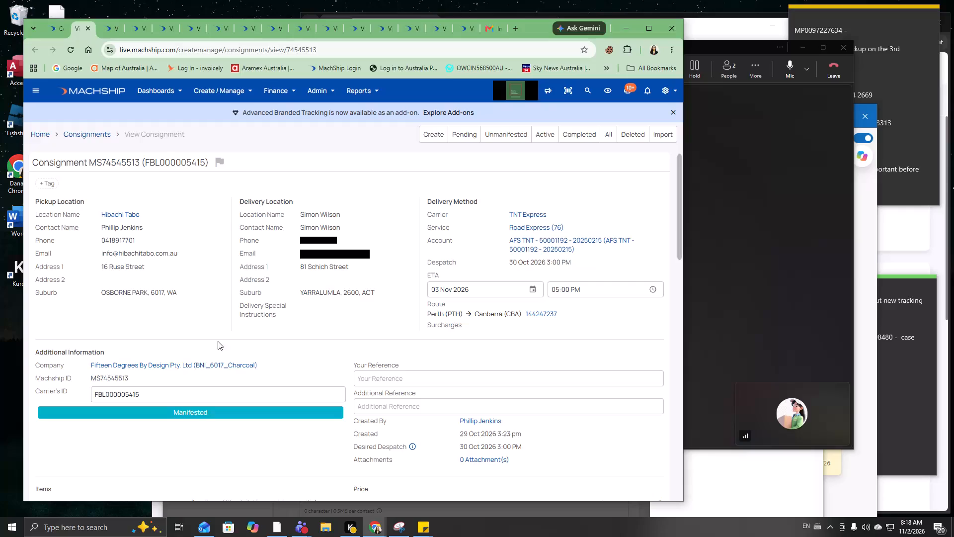
left_click(182, 323)
scroll(182, 355, "down", 5)
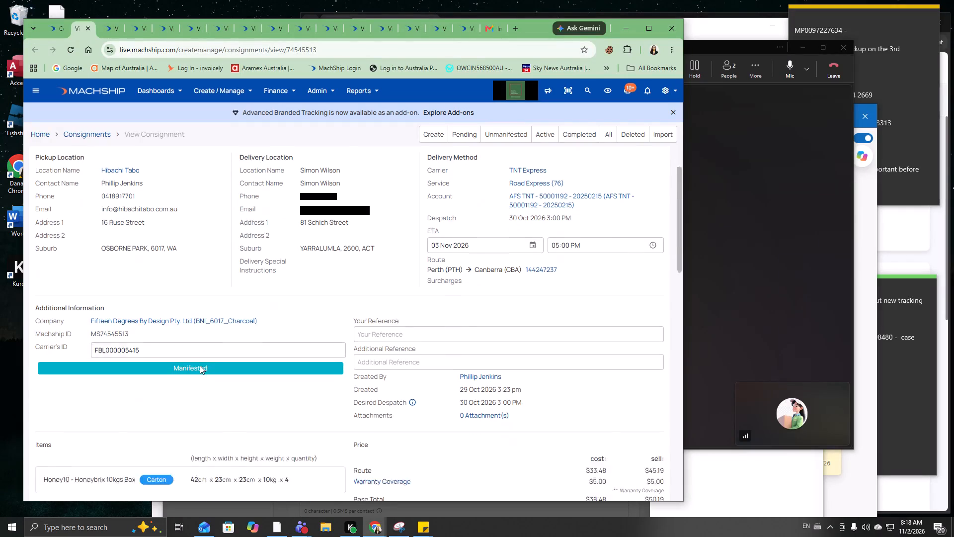
scroll(200, 365, "down", 20)
scroll(200, 365, "down", 20)
scroll(200, 365, "down", 6)
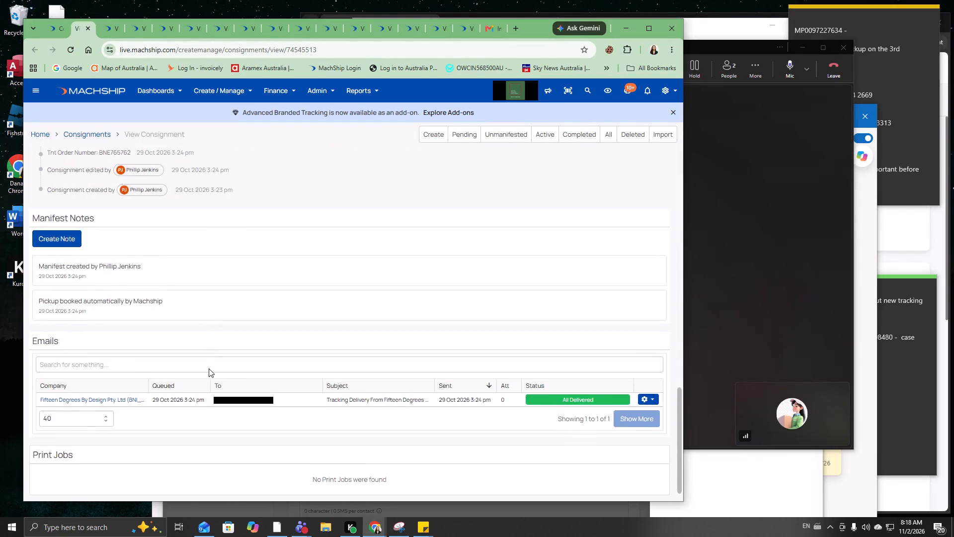
scroll(209, 368, "up", 7)
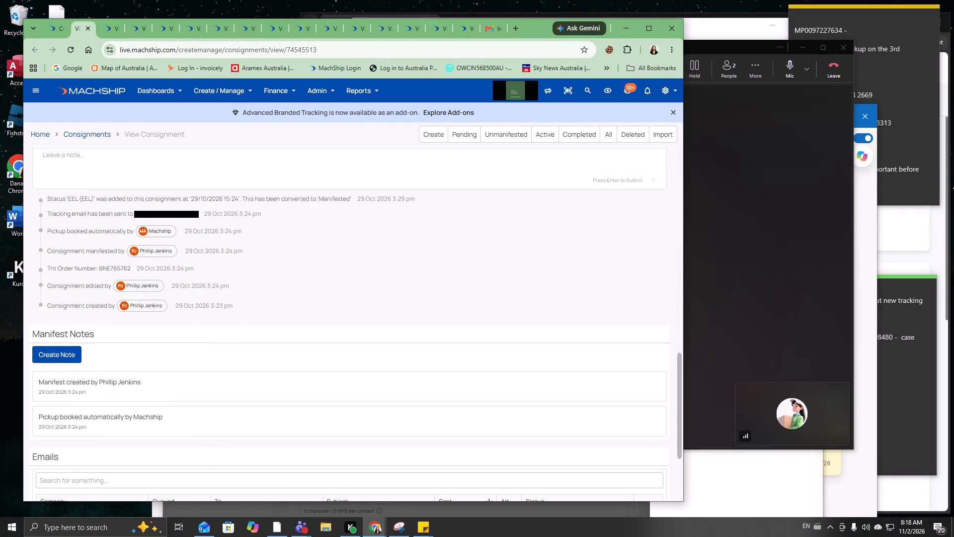
left_click_drag(97, 267, 119, 271)
left_click(114, 270)
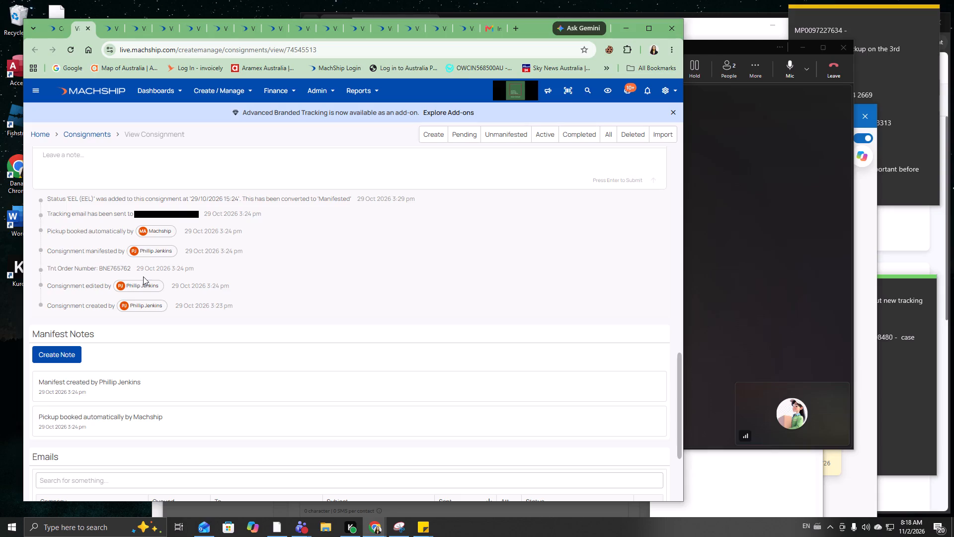
scroll(167, 409, "up", 20)
scroll(167, 409, "up", 5)
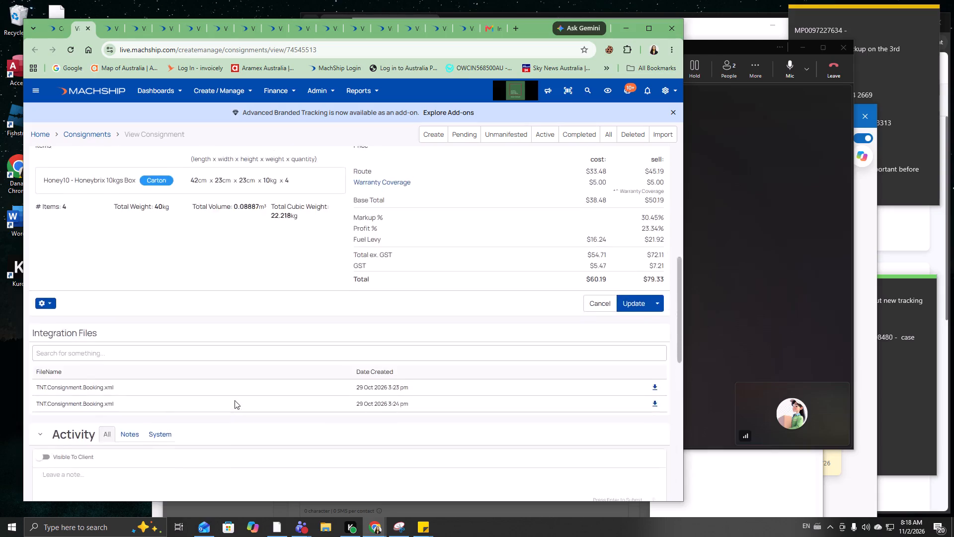
scroll(235, 400, "up", 15)
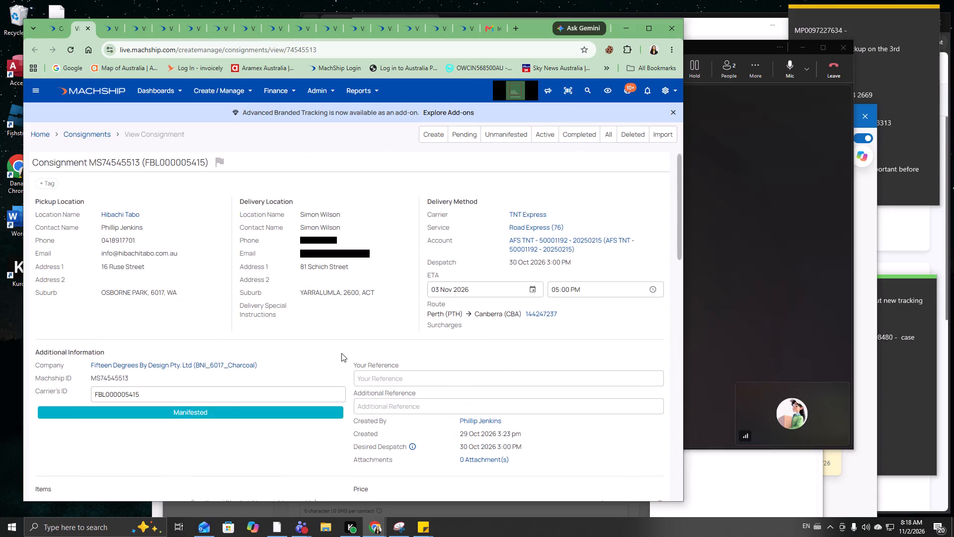
scroll(276, 321, "down", 5)
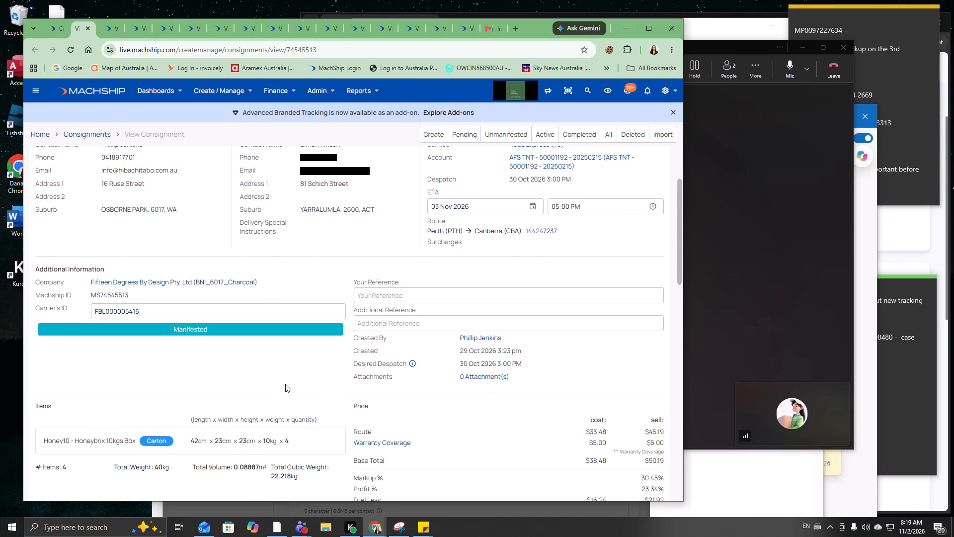
scroll(286, 386, "down", 20)
scroll(286, 386, "down", 1)
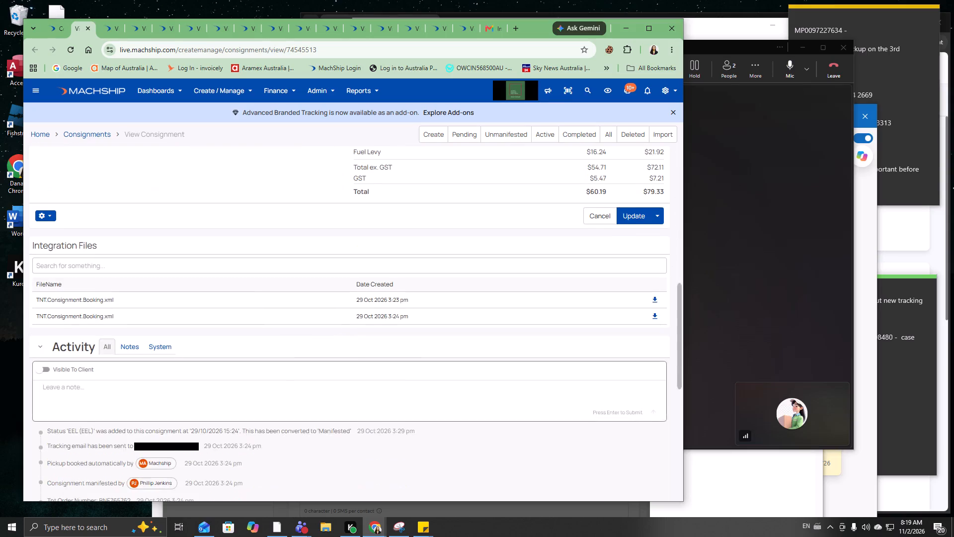
scroll(265, 398, "down", 2)
left_click(259, 375)
left_click(251, 368)
left_click(249, 360)
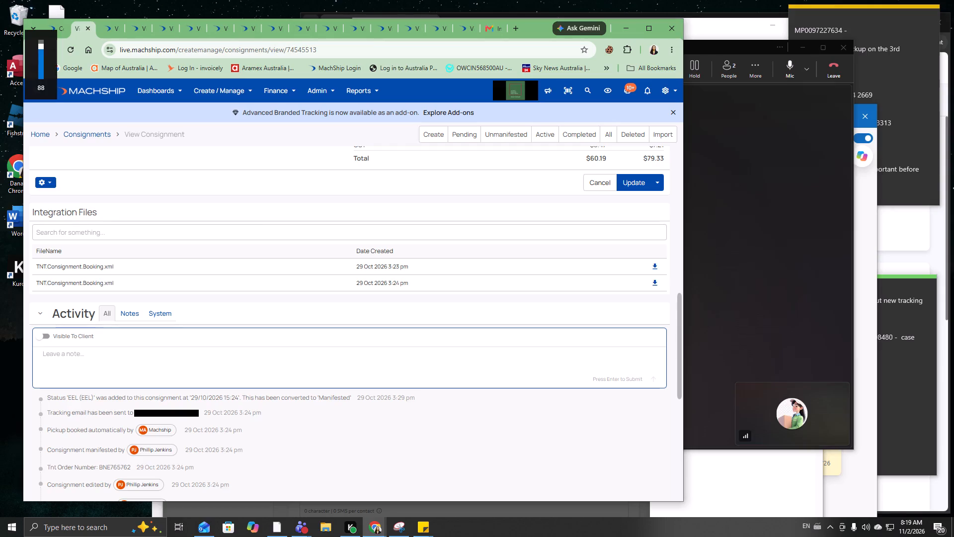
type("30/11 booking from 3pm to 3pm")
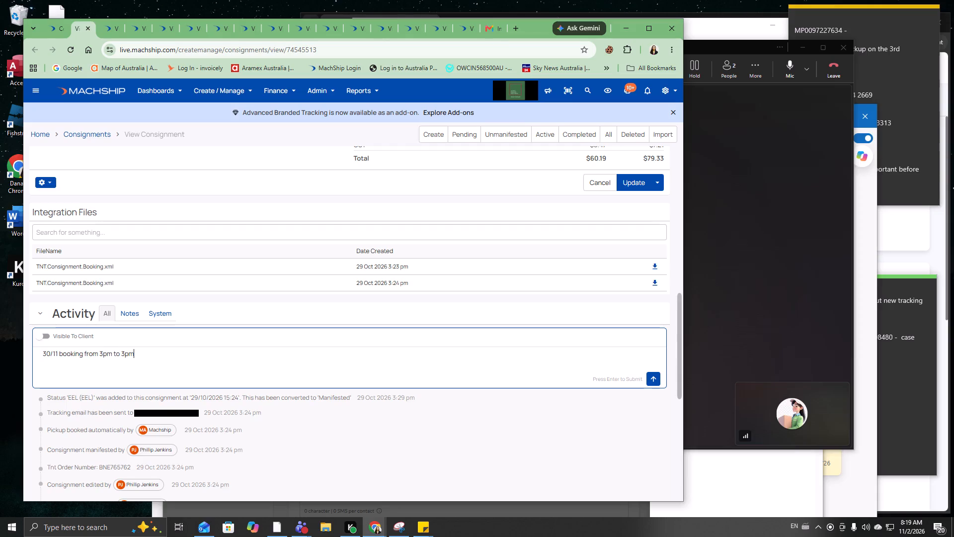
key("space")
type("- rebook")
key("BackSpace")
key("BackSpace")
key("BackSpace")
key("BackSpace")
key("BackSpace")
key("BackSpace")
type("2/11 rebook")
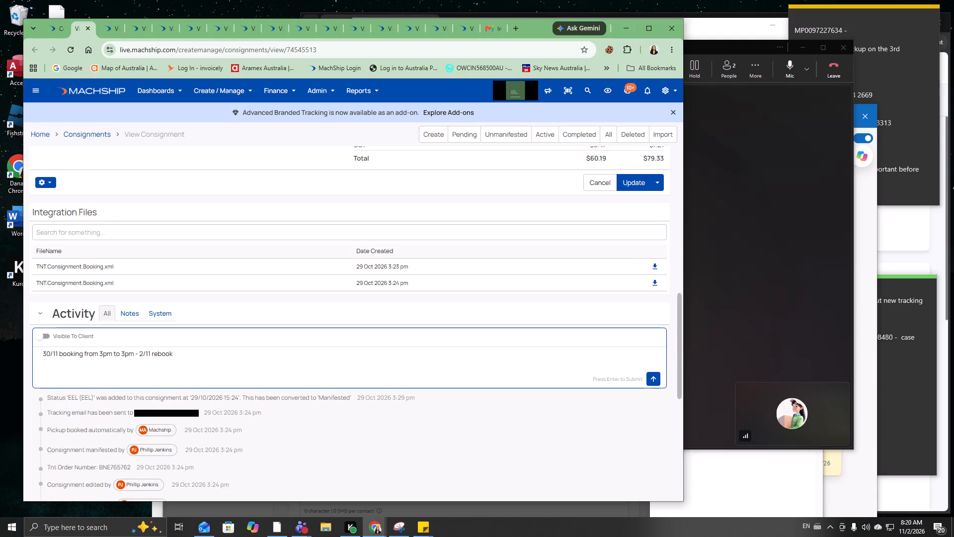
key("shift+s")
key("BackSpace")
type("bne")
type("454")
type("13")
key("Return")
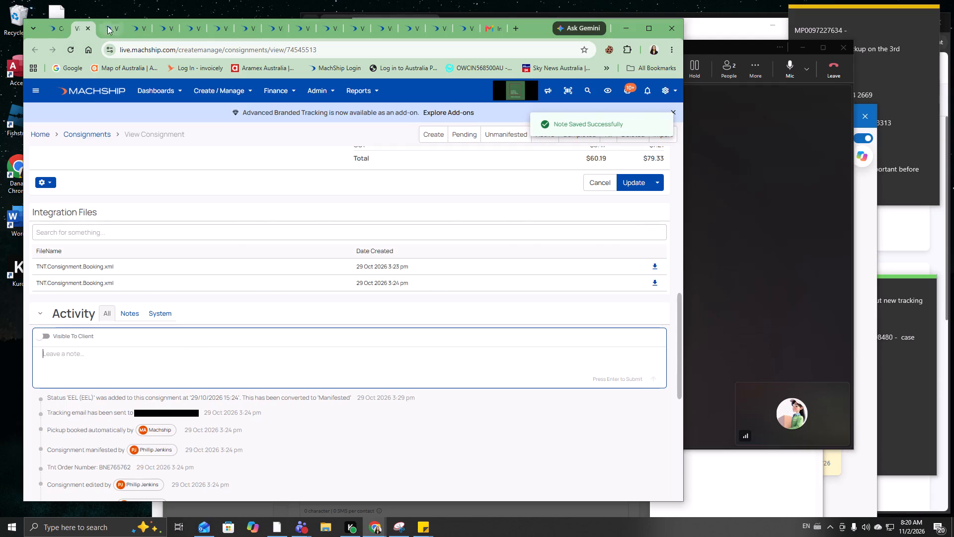
left_click(108, 26)
scroll(228, 418, "down", 20)
scroll(228, 418, "down", 2)
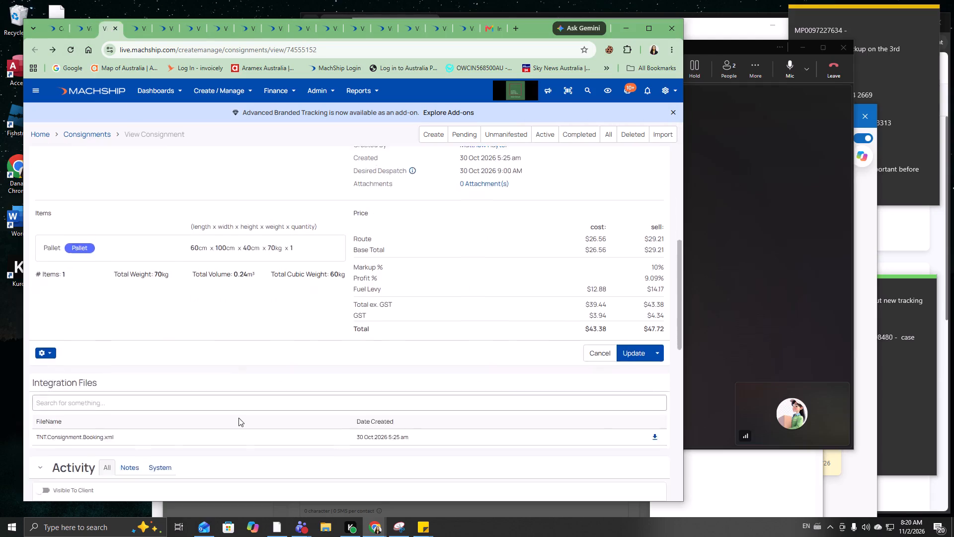
scroll(238, 418, "down", 13)
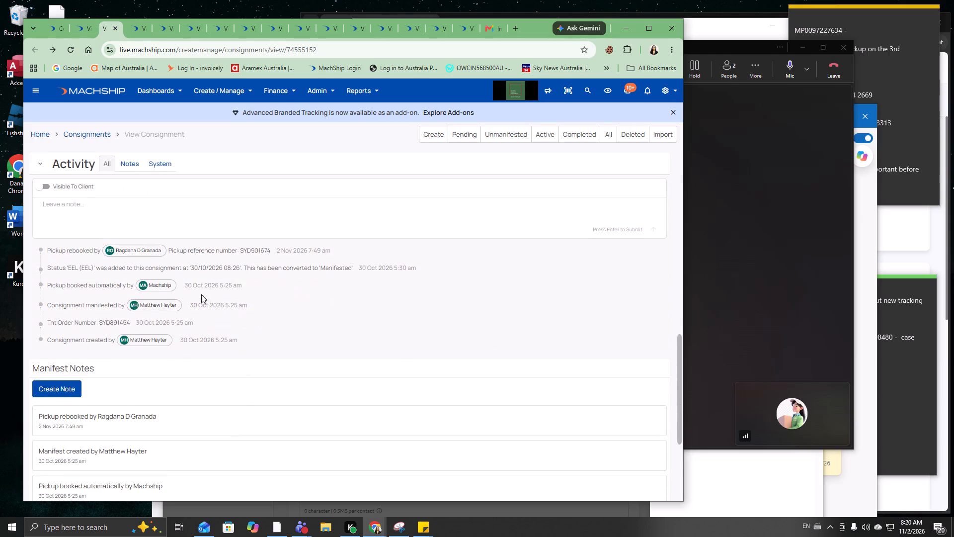
left_click(129, 22)
scroll(195, 202, "down", 15)
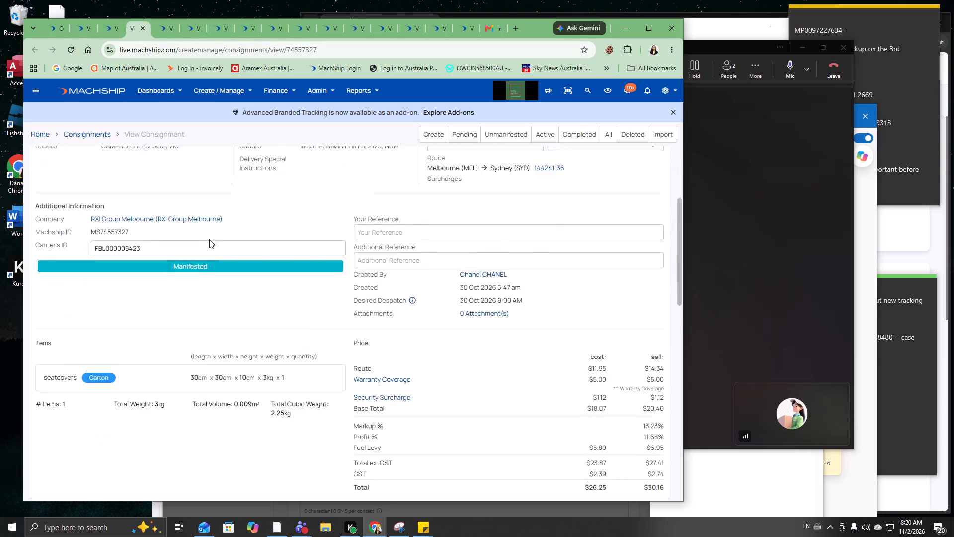
scroll(209, 239, "down", 15)
left_click(161, 32)
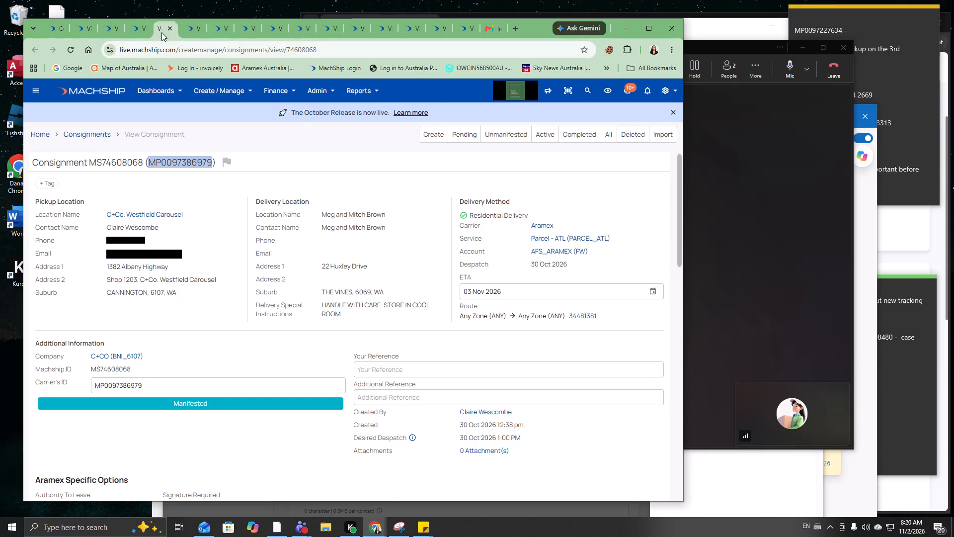
scroll(225, 222, "down", 20)
scroll(225, 222, "down", 14)
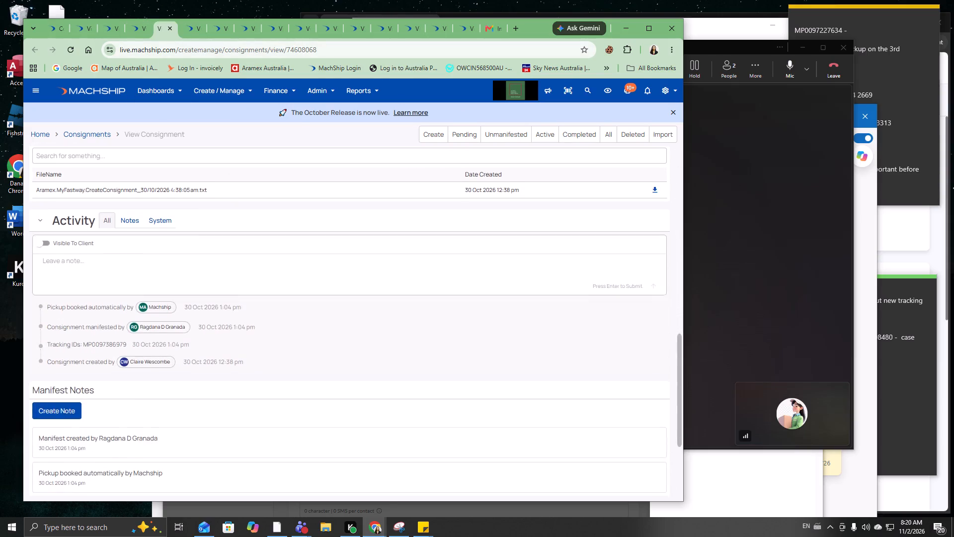
left_click(69, 52)
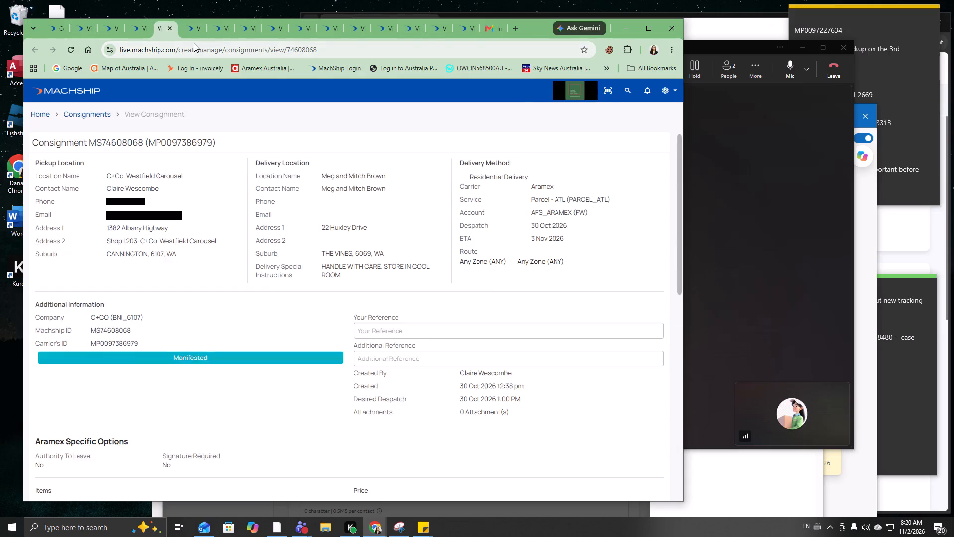
left_click(193, 35)
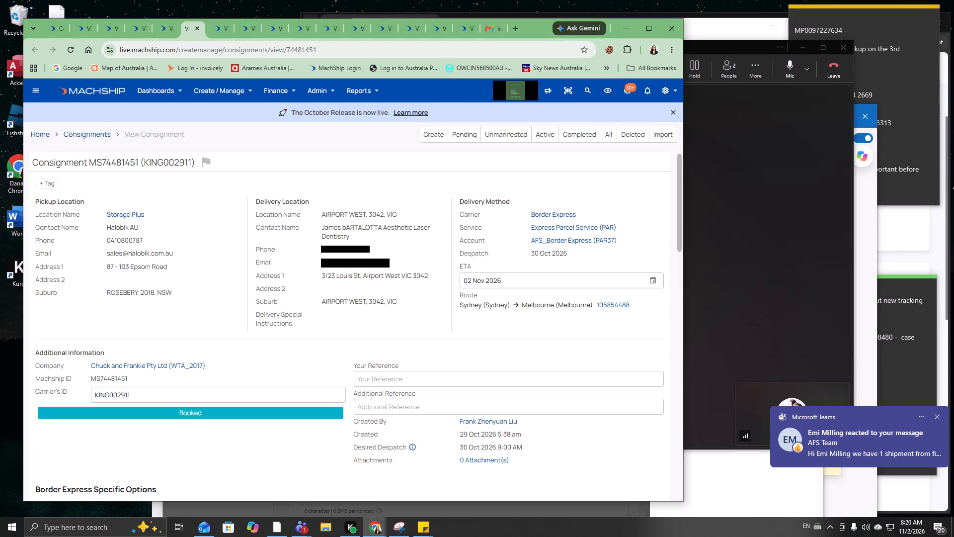
End the ongoing Teams call with TNT.
left_click(831, 78)
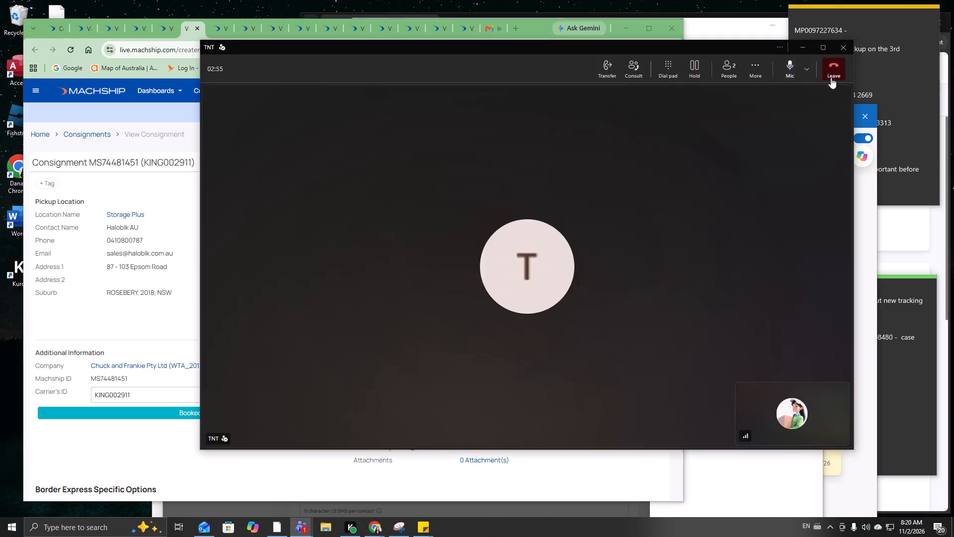
left_click(219, 35)
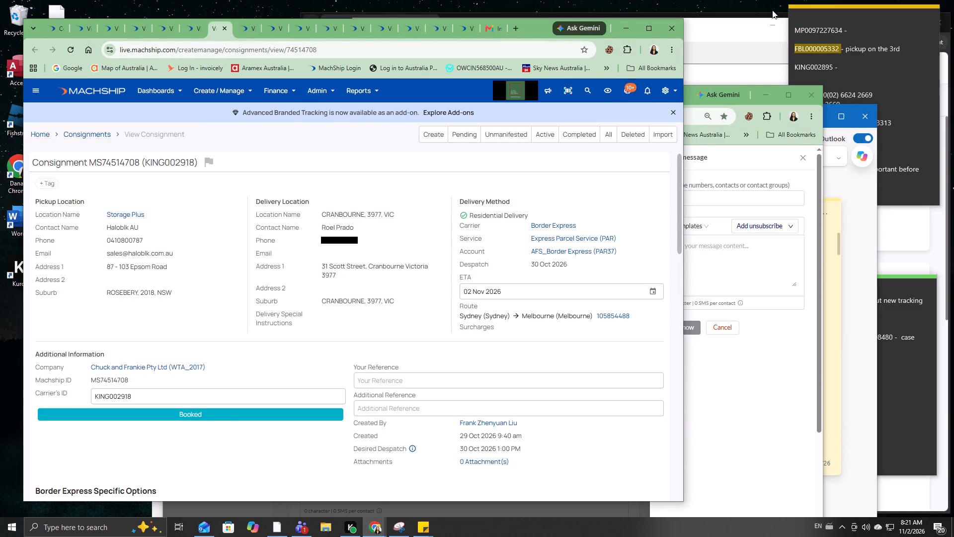
left_click(377, 528)
left_click(341, 483)
Switch to the SMS Broadcast window with the blank quick message form.
left_click(372, 527)
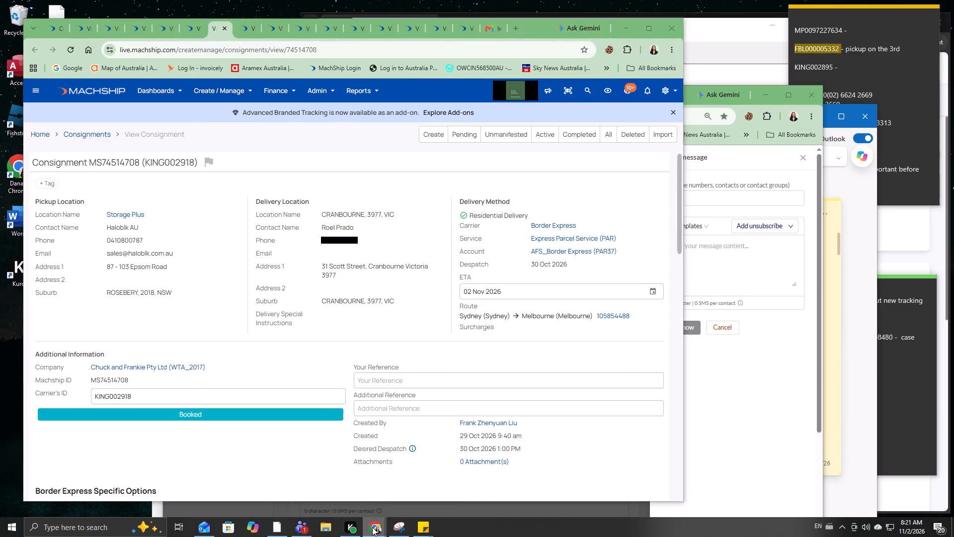
left_click(388, 492)
left_click(374, 528)
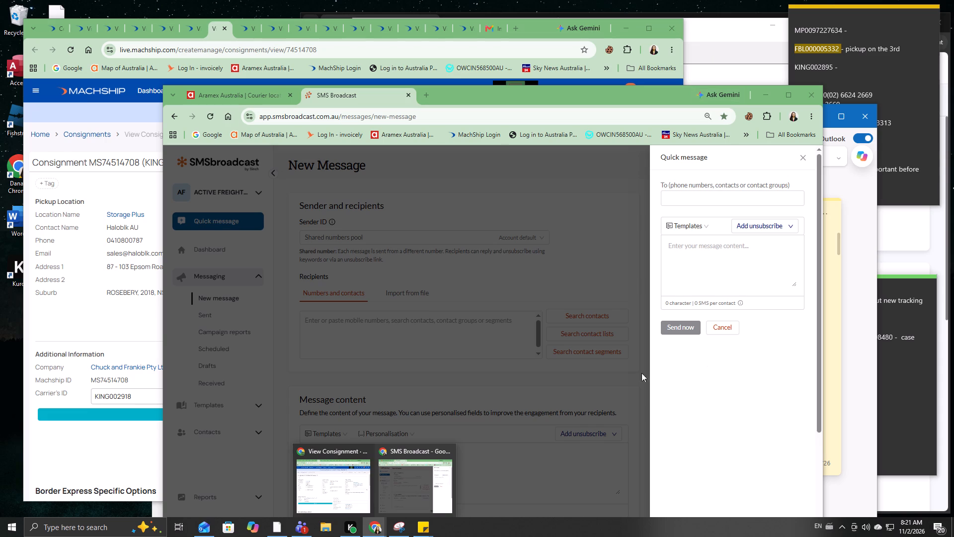
Switch to the Edge window that holds the Jibble dashboard and the EMAIL TEMPLATES document.
left_click(278, 530)
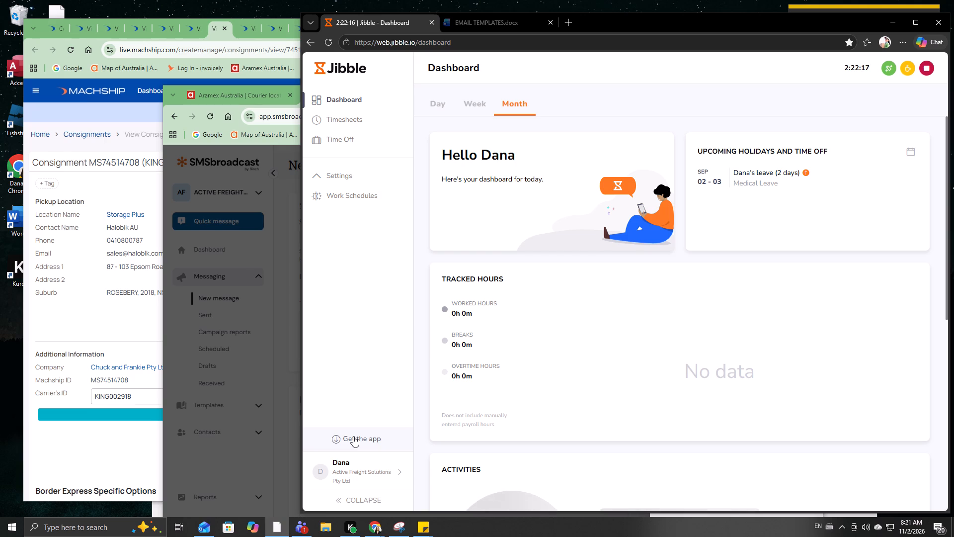
Switch to Microsoft Edge and open the Border Express website, borderexpress.com.au, in a new tab.
left_click(504, 26)
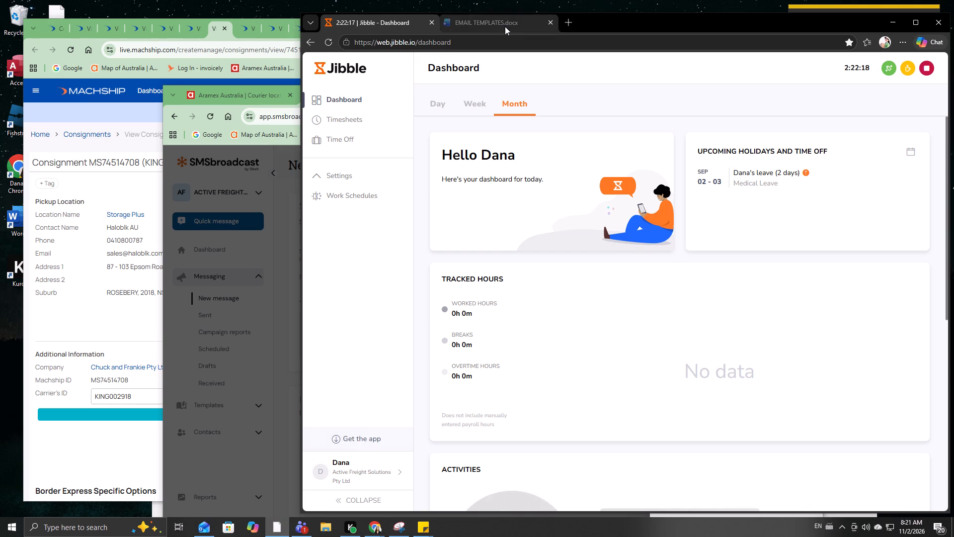
left_click(574, 23)
left_click(511, 35)
left_click(509, 39)
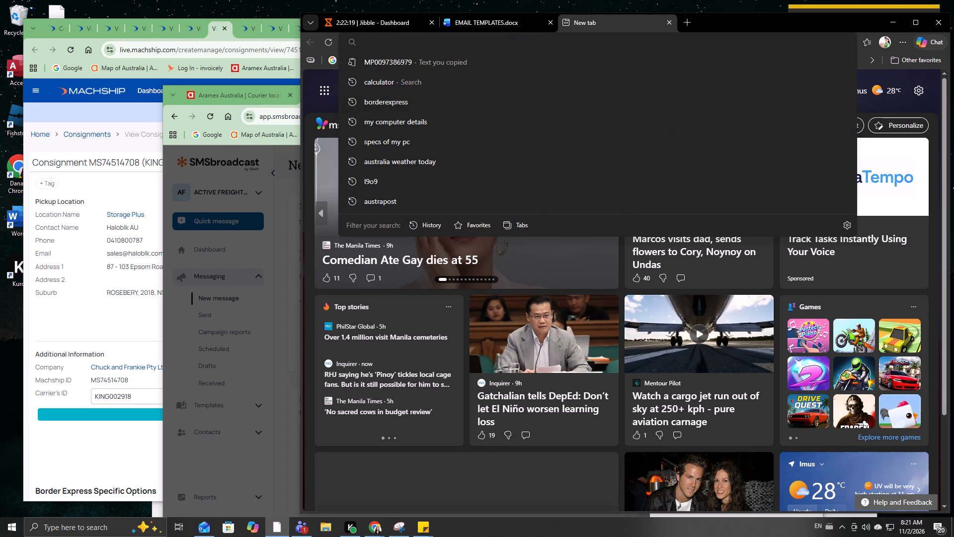
type("border")
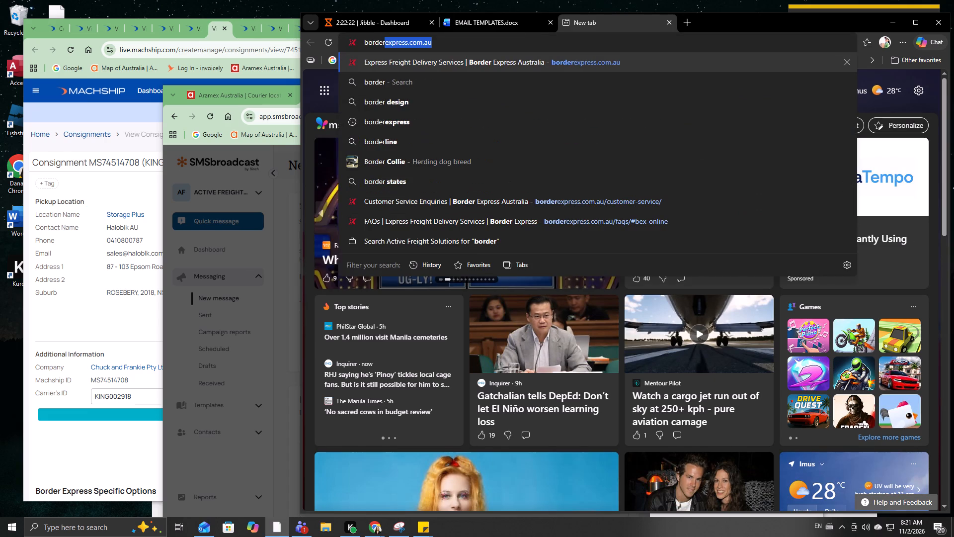
key("Right")
key("Return")
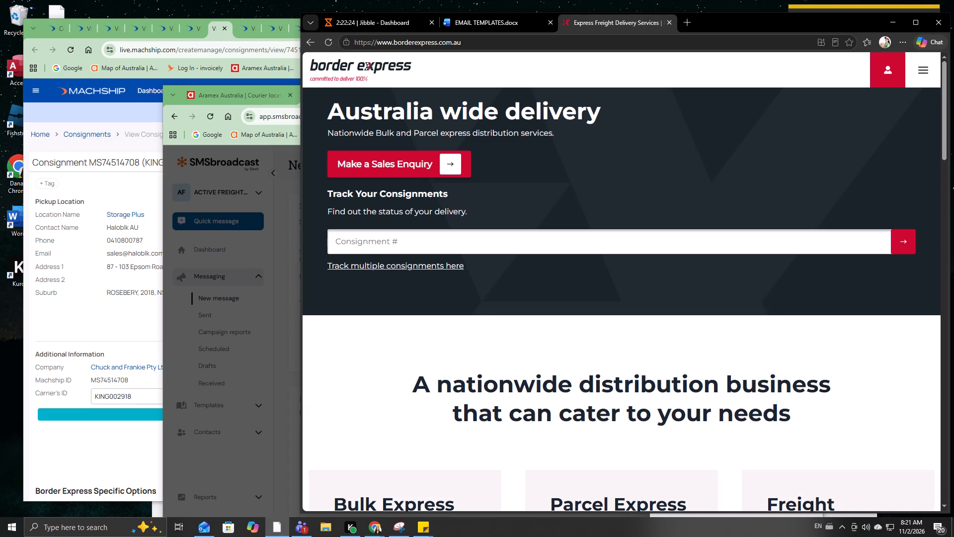
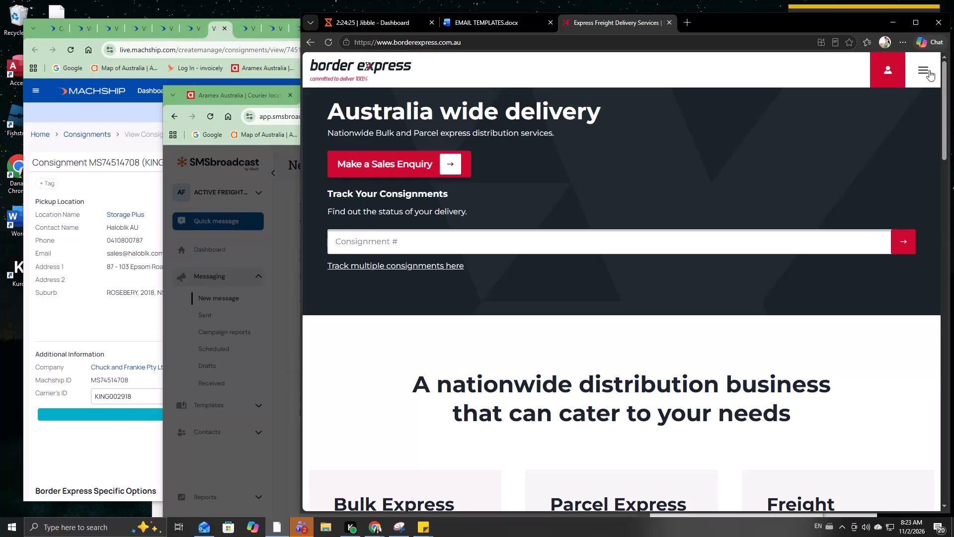
Open the Border Express Customer Service page and start its Help Desk chat.
left_click(924, 70)
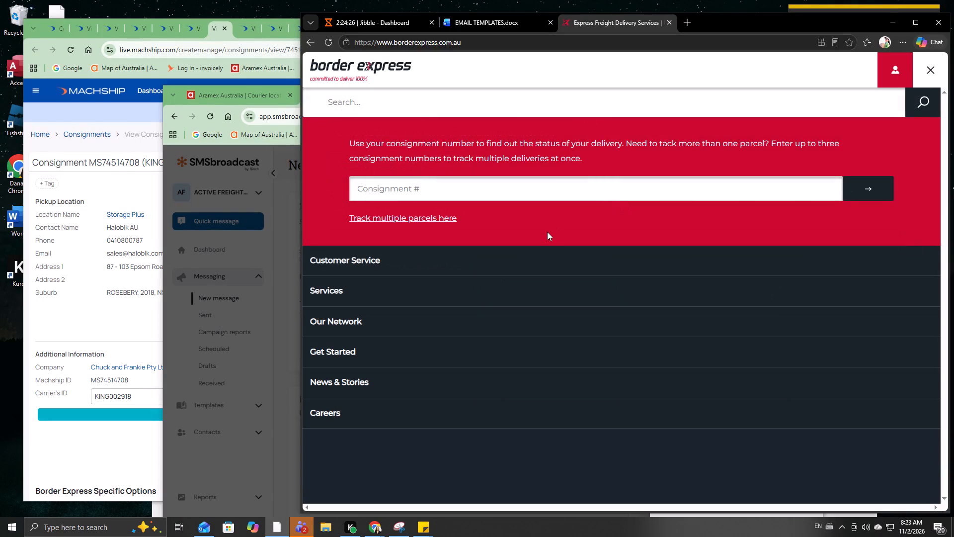
left_click(420, 268)
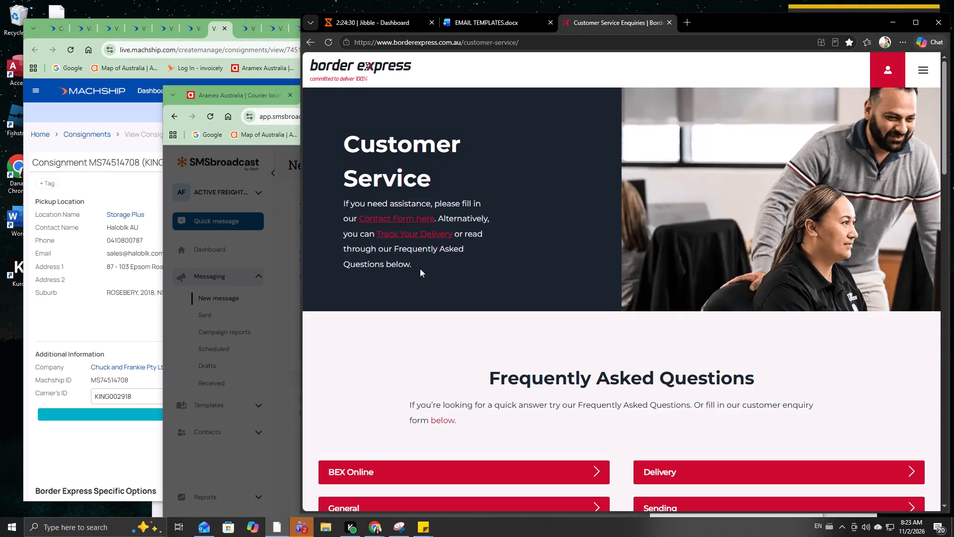
scroll(816, 412, "down", 6)
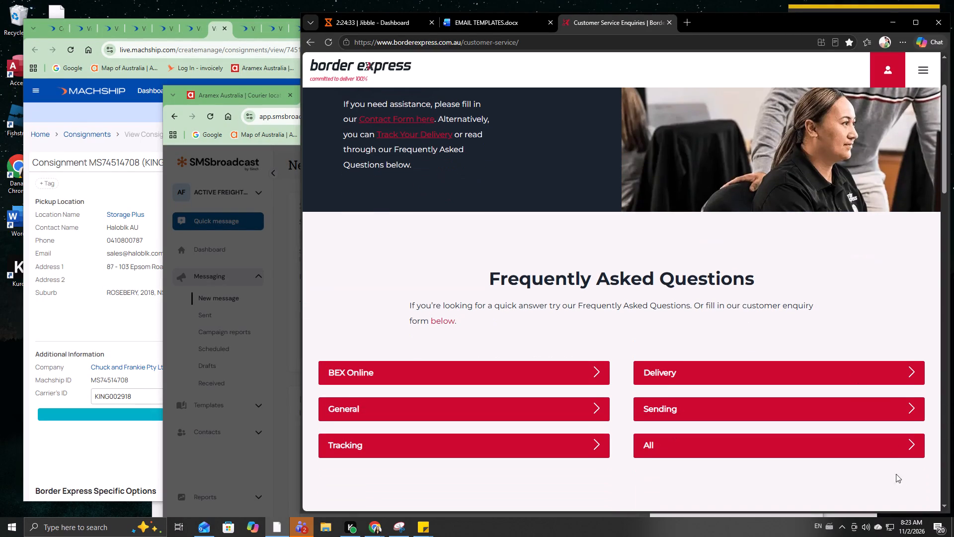
scroll(695, 404, "down", 1)
left_click(916, 487)
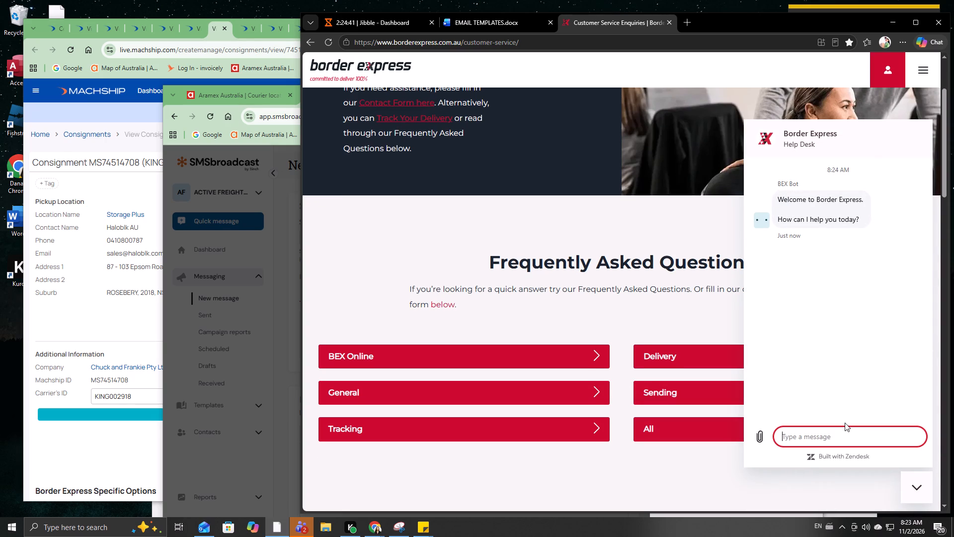
Send the message "agent" to the BEX Bot to ask for a customer service agent.
left_click(843, 439)
key("g")
key("BackSpace")
type("agent")
key("Return")
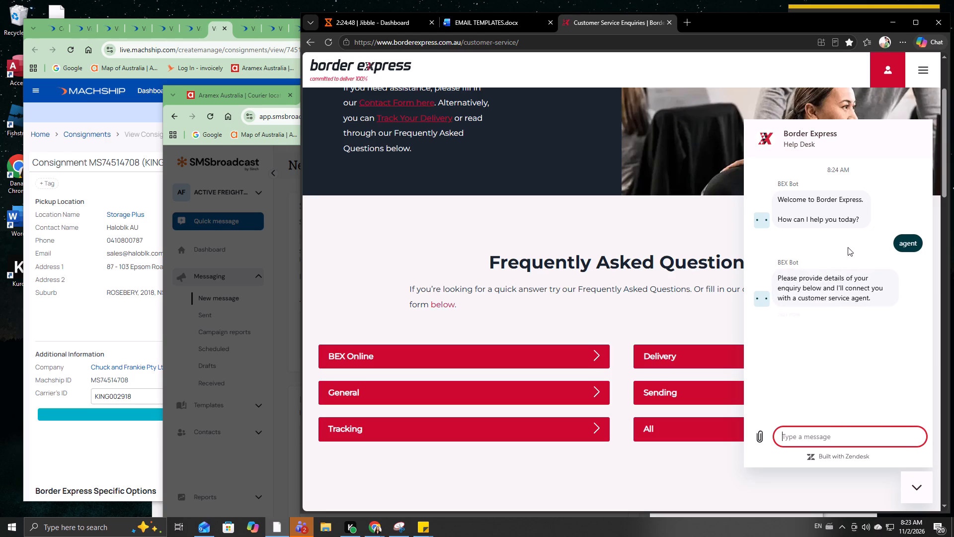
Fill in the chat enquiry form's name and email from the saved personal details and advance to the consignment number.
left_click(828, 363)
left_click(827, 349)
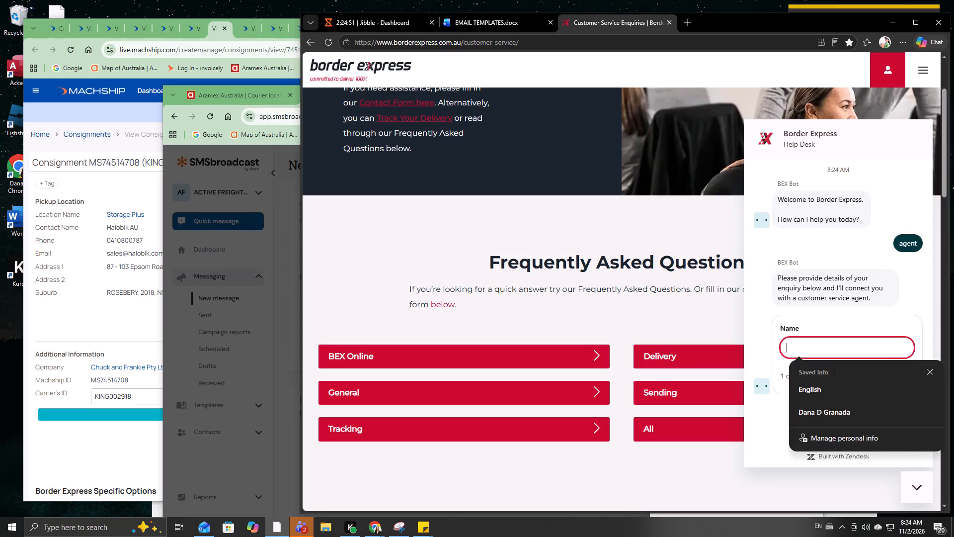
left_click(839, 418)
left_click(898, 378)
left_click(866, 378)
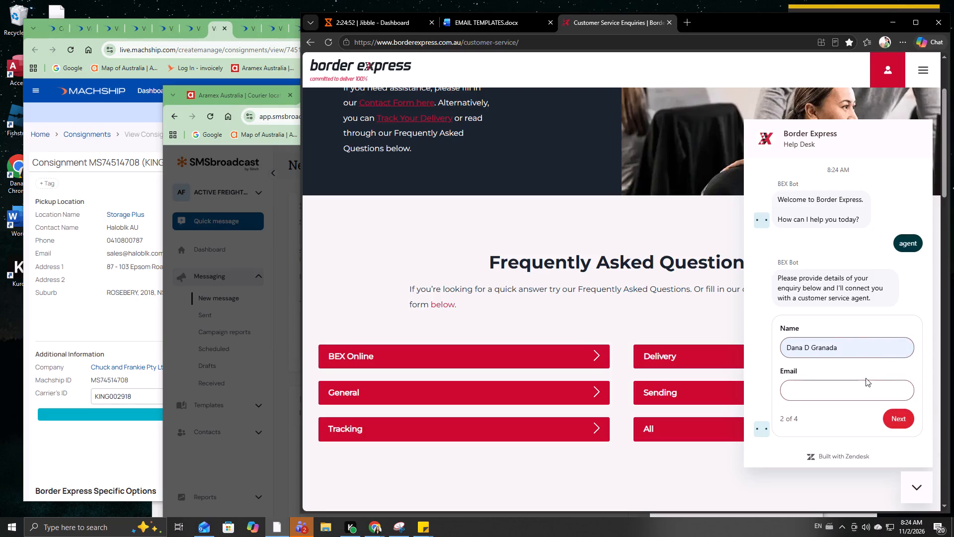
left_click(865, 387)
left_click(859, 428)
left_click(895, 421)
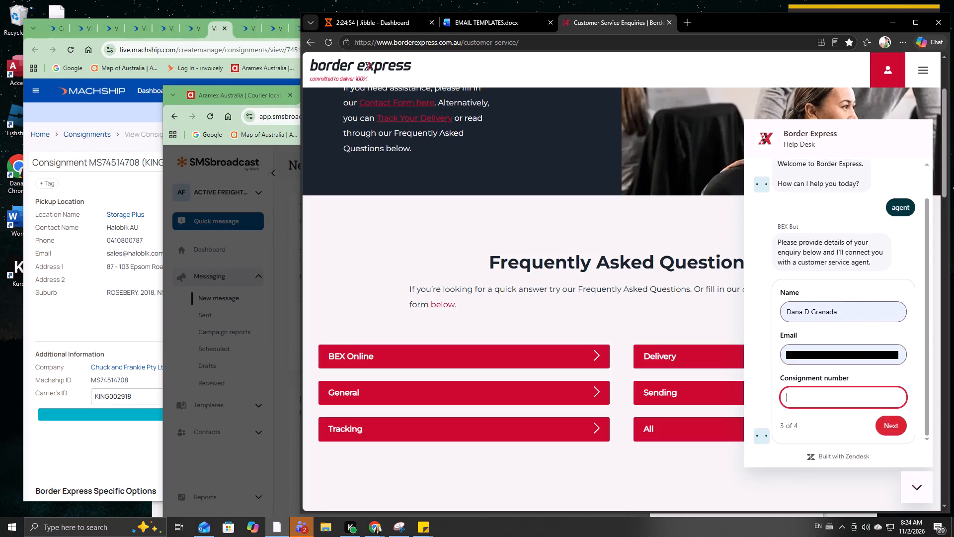
left_click(854, 394)
left_click(123, 126)
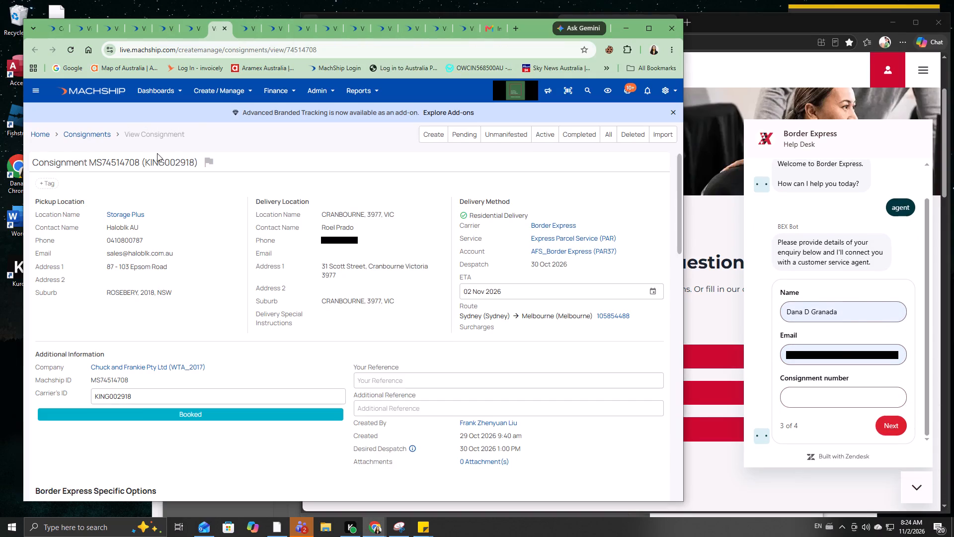
double_click(159, 154)
key("ctrl+c")
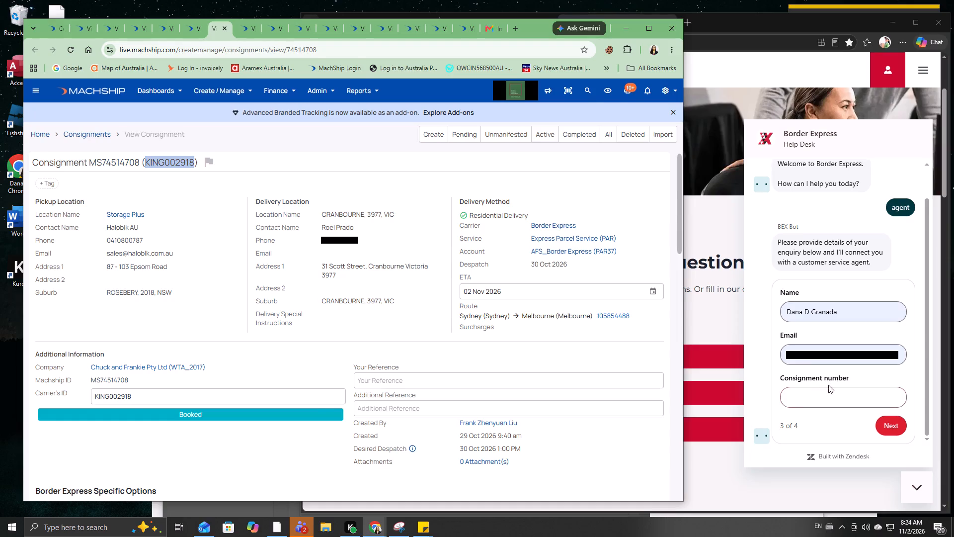
left_click(834, 395)
key("ctrl+v")
left_click(889, 423)
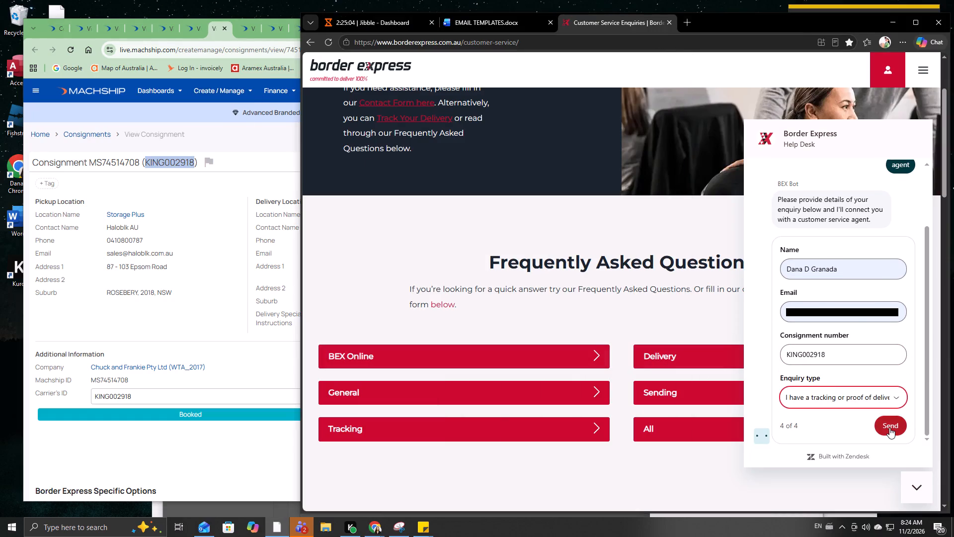
Set the enquiry type to "Its about something else" and send the enquiry form.
left_click(896, 394)
scroll(855, 355, "down", 7)
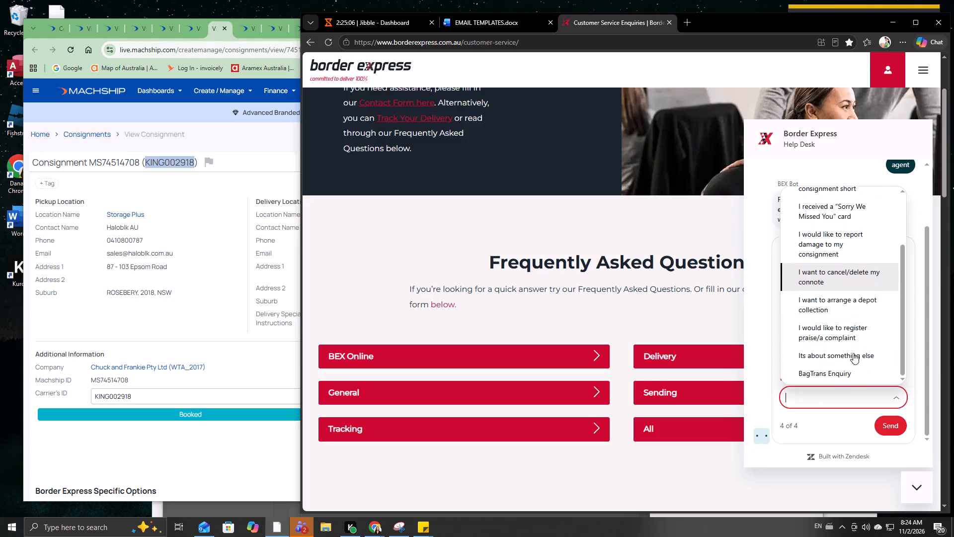
double_click(852, 353)
left_click(895, 425)
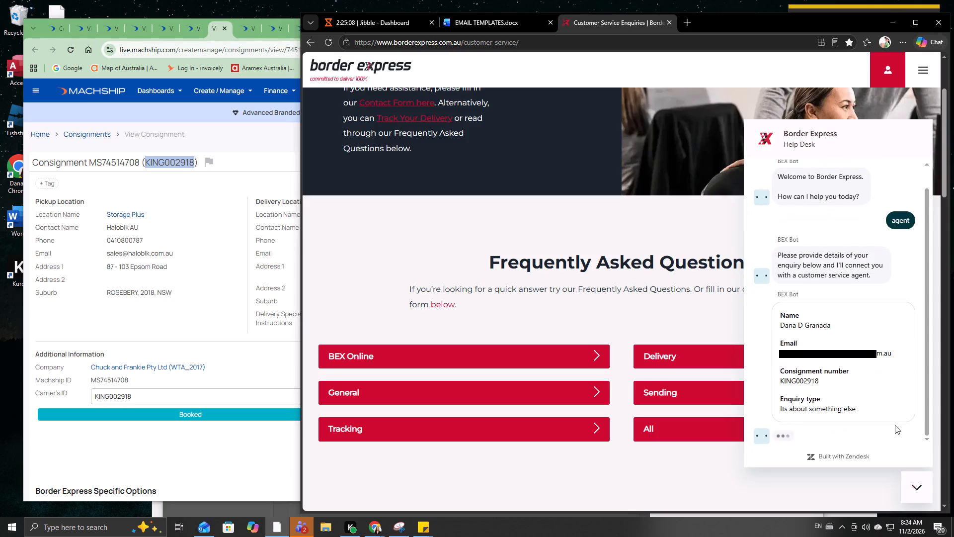
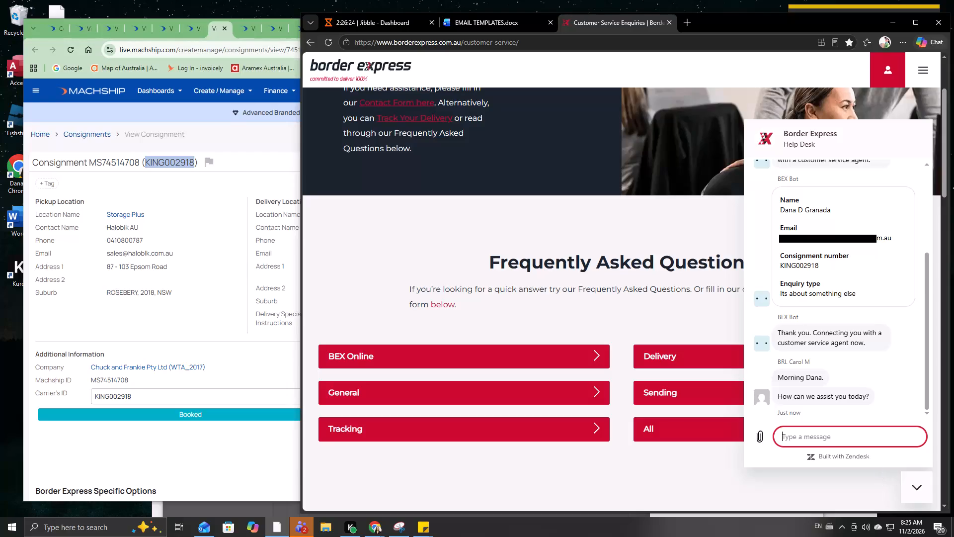
Reply to the Border Express agent in the chat with the greeting "hi".
left_click(841, 440)
type("hi")
key("Return")
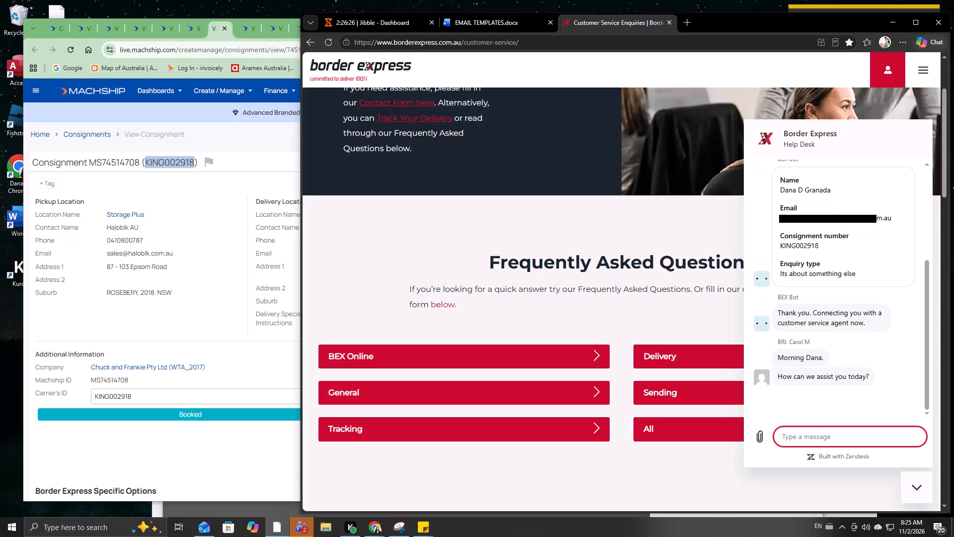
type("may IO")
key("space")
key("BackSpace")
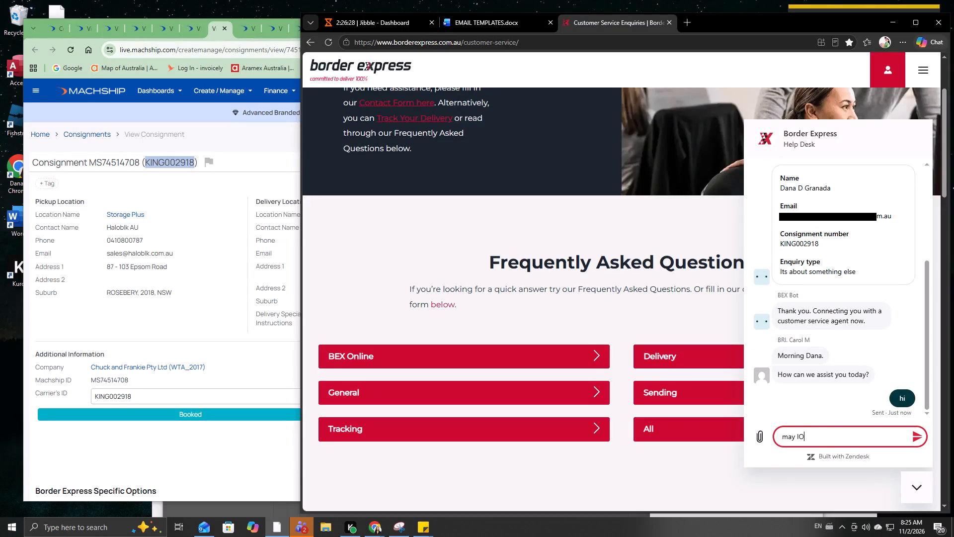
key("BackSpace")
key("space")
type("ask")
key("space")
key("w")
type("hy its nio")
key("BackSpace")
key("BackSpace")
type("ot collecyt")
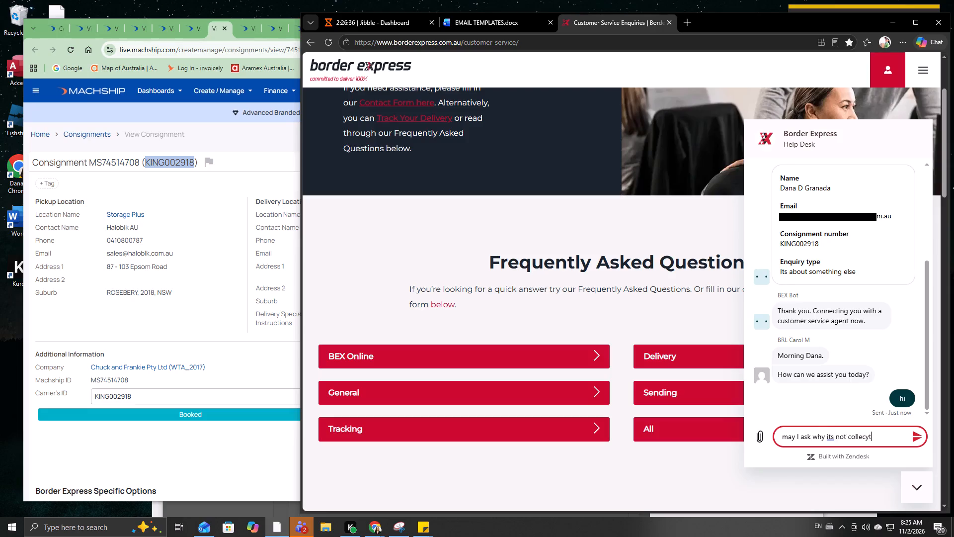
key("BackSpace")
key("BackSpace")
type("ted?")
key("Return")
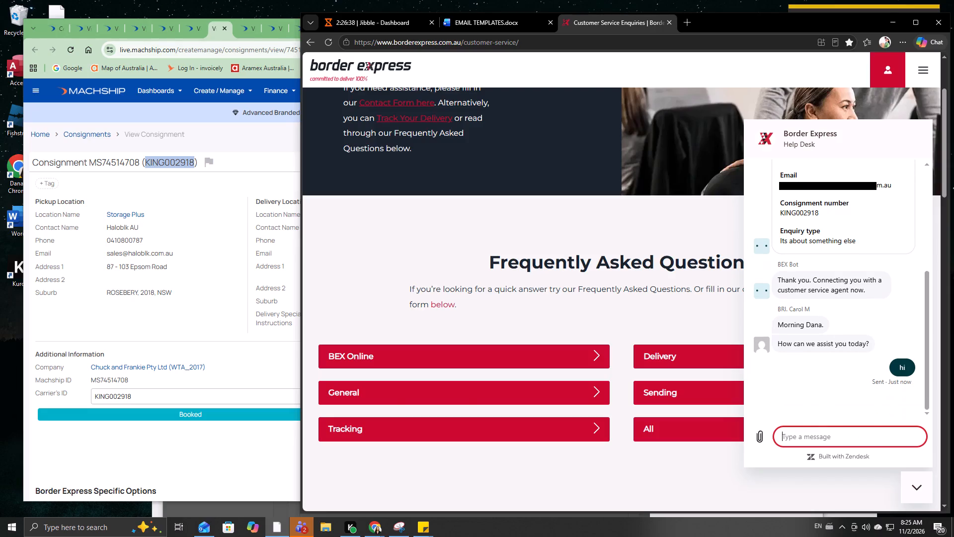
scroll(312, 360, "down", 20)
scroll(312, 360, "down", 7)
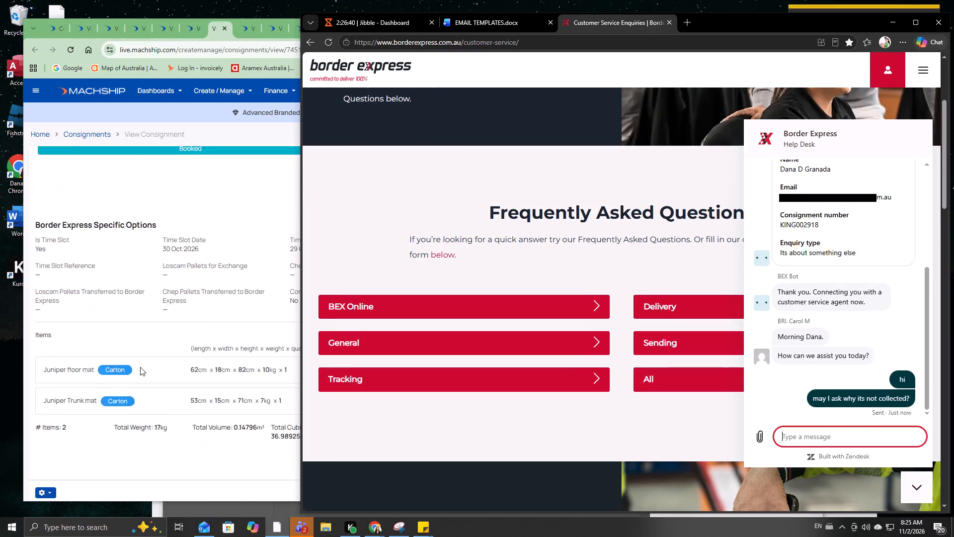
scroll(140, 367, "down", 20)
scroll(140, 367, "down", 1)
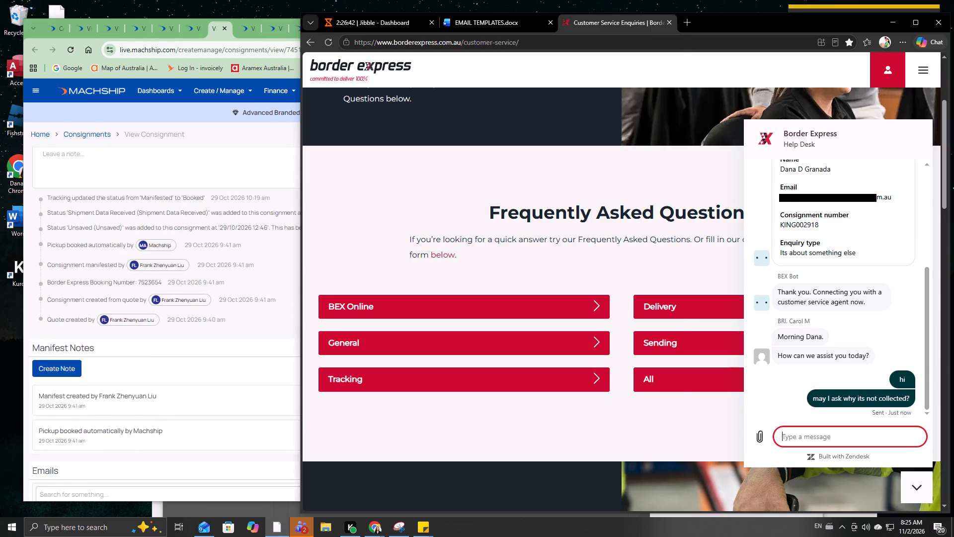
left_click_drag(162, 281, 42, 283)
key("ctrl+c")
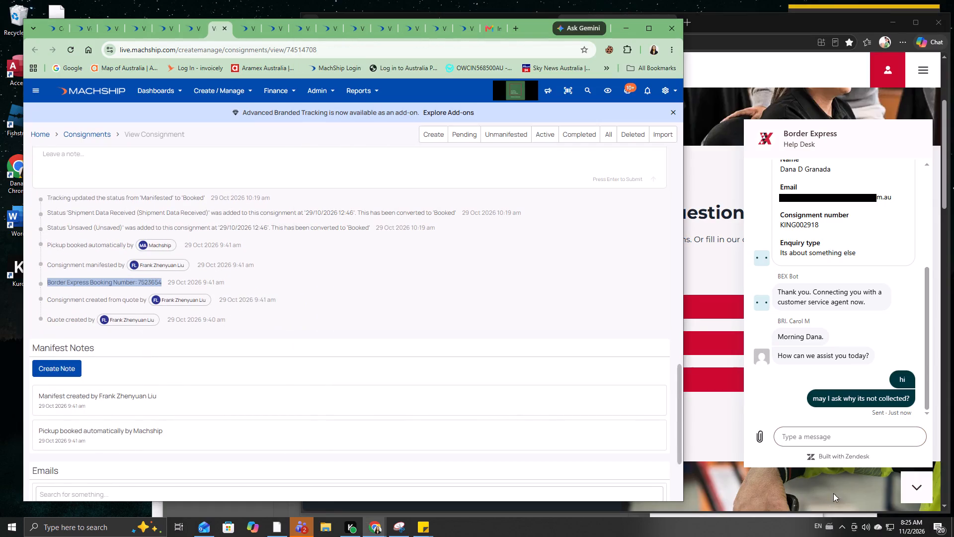
left_click(864, 438)
key("ctrl+v")
key("Return")
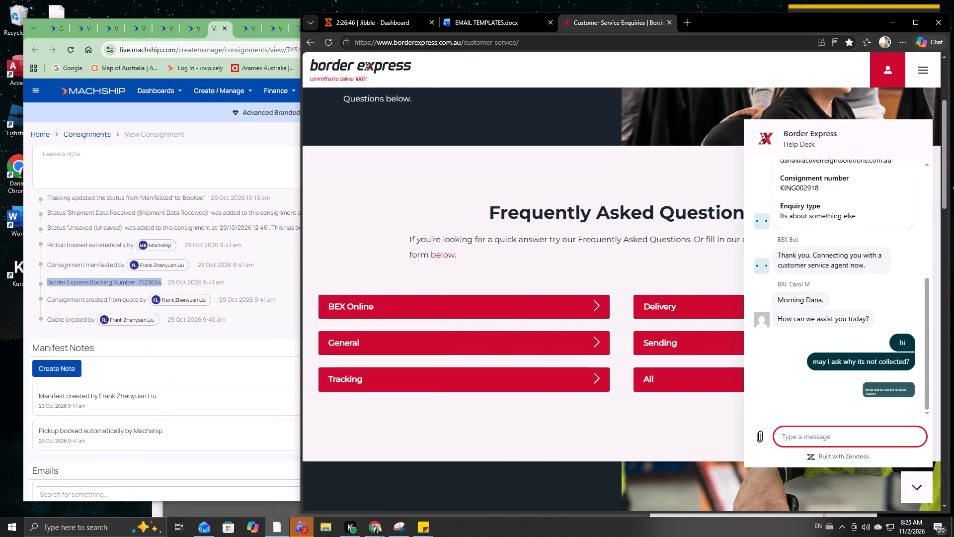
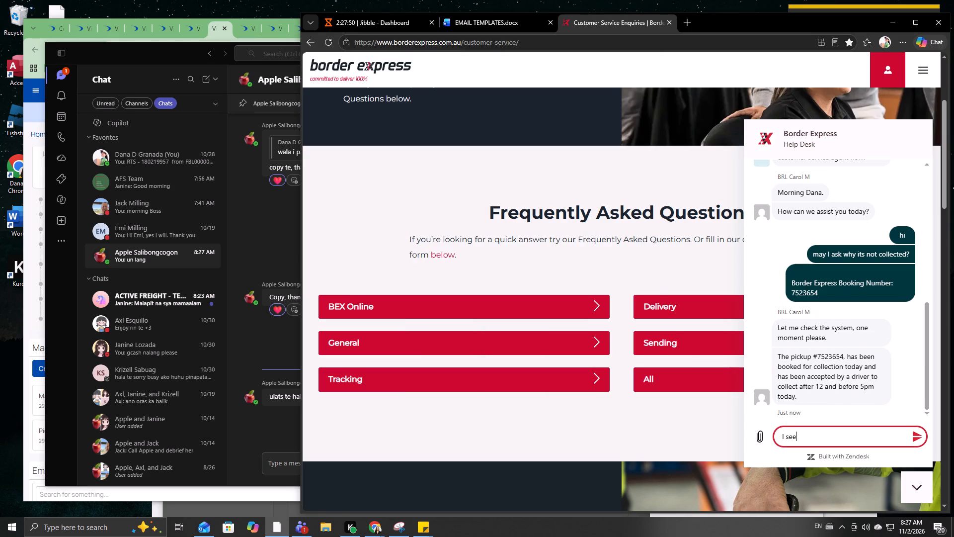
Send the Border Express agent the reply "I see" in the chat.
key("space")
type("n")
key("BackSpace")
key("BackSpace")
key("Return")
Ask the Border Express agent in the chat "no reason for no collection last Friday?".
type("no reason for none")
key("BackSpace")
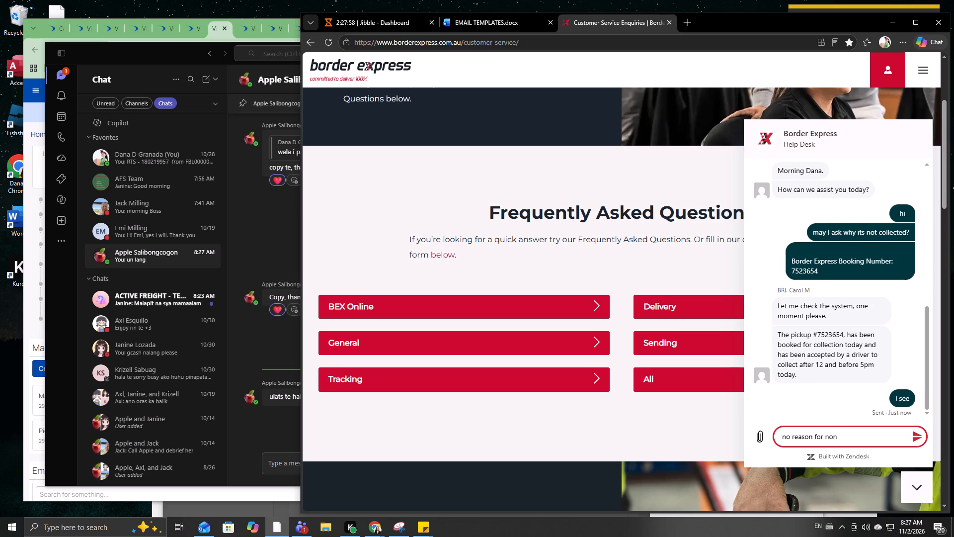
key("BackSpace")
key("space")
type("colec")
key("BackSpace")
key("BackSpace")
type("lection lat")
key("BackSpace")
type("st Friday?")
key("Return")
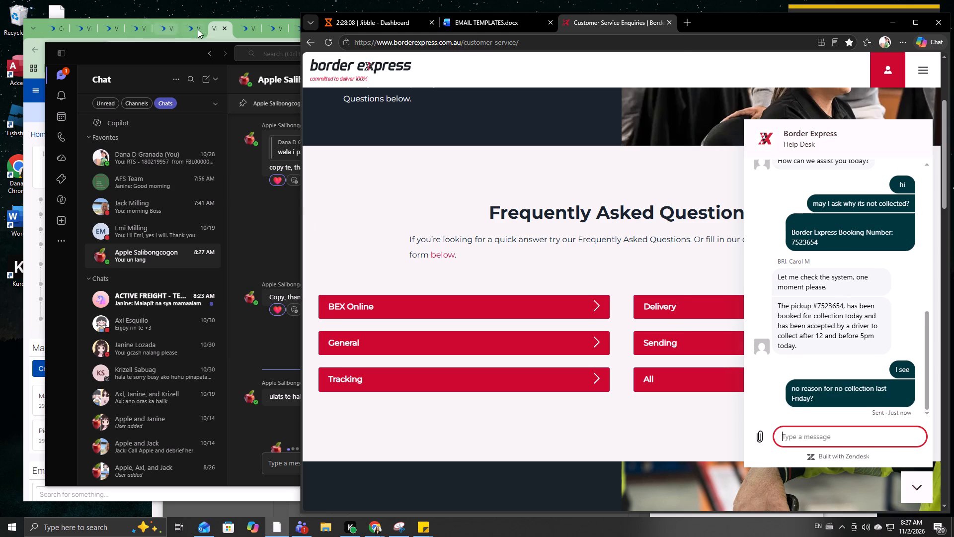
In the consignment's MachShip activity, save a note reading "2/11" followed by the copied Border Express booking number line.
left_click(221, 37)
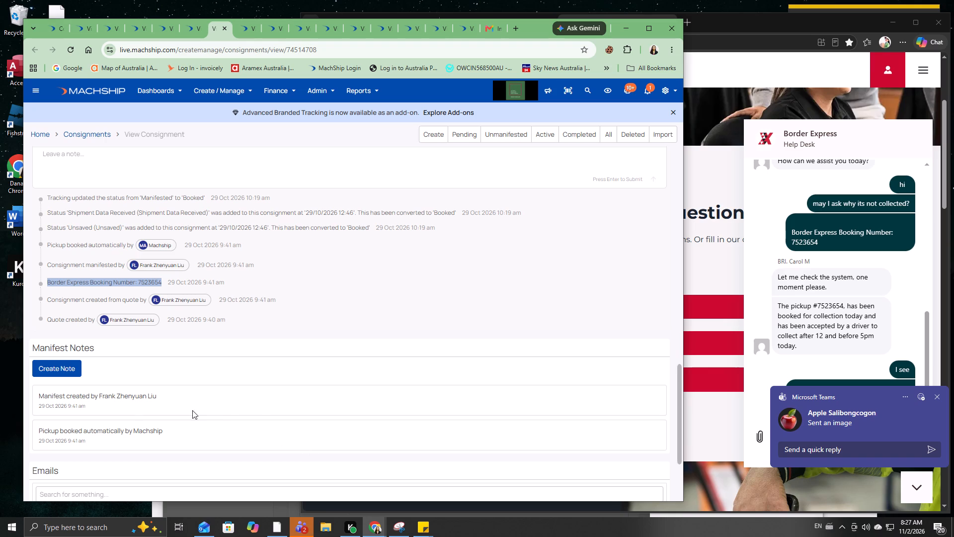
scroll(152, 399, "down", 7)
left_click(115, 400)
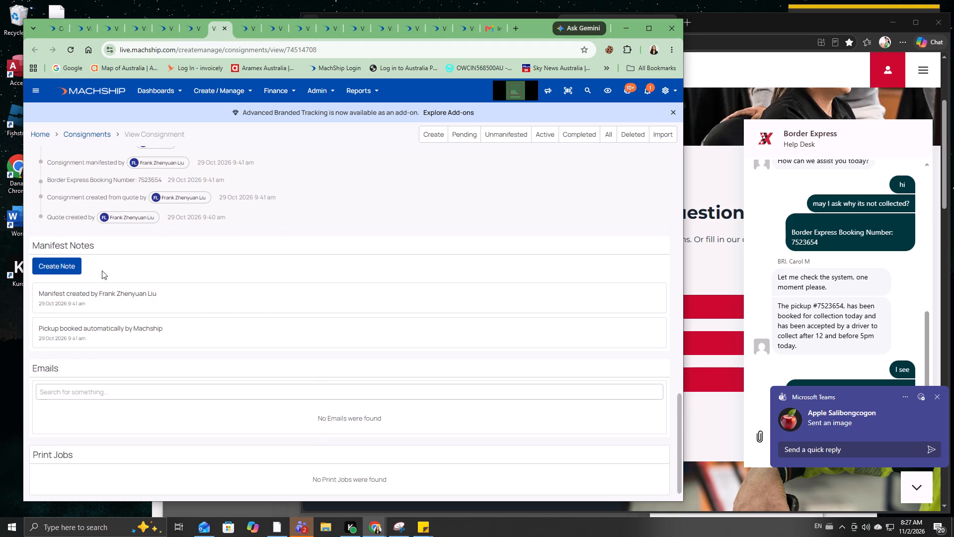
scroll(94, 246, "up", 13)
left_click(104, 264)
left_click(107, 279)
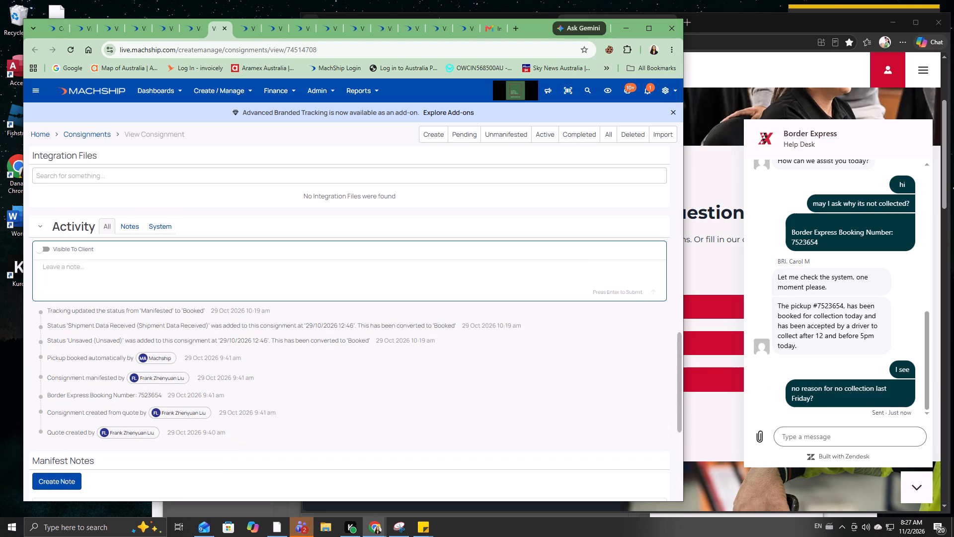
type("2/11")
key("space")
key("ctrl+v")
key("Return")
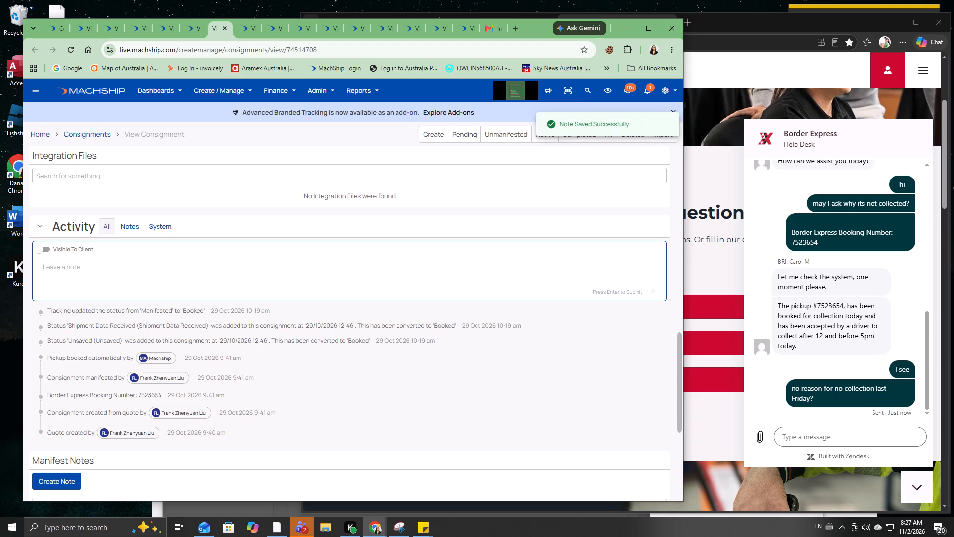
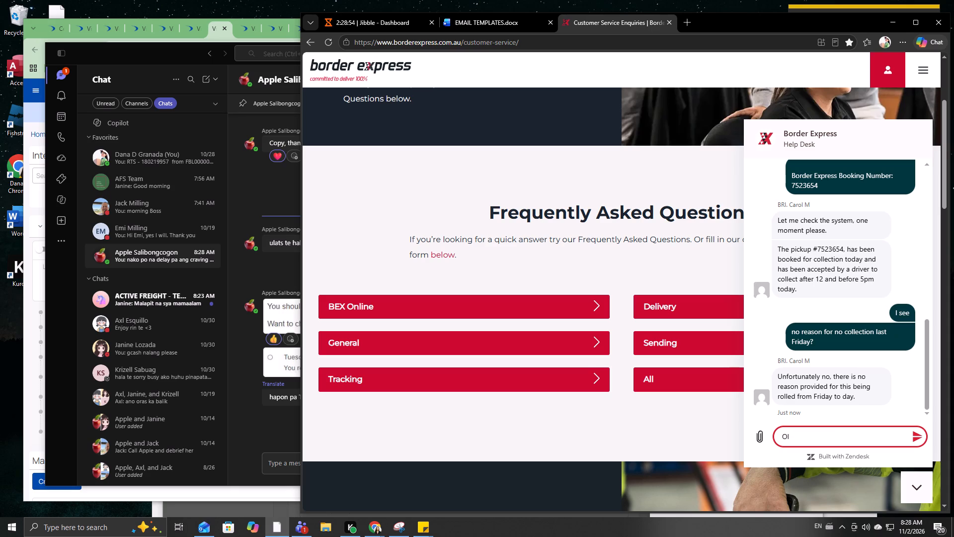
Send the Border Express agent the reply "Okay" in the help desk chat.
key("BackSpace")
type("kayu")
key("BackSpace")
key("Return")
Thank the Border Express agent in the chat with the message "many thanks".
type("many thanks")
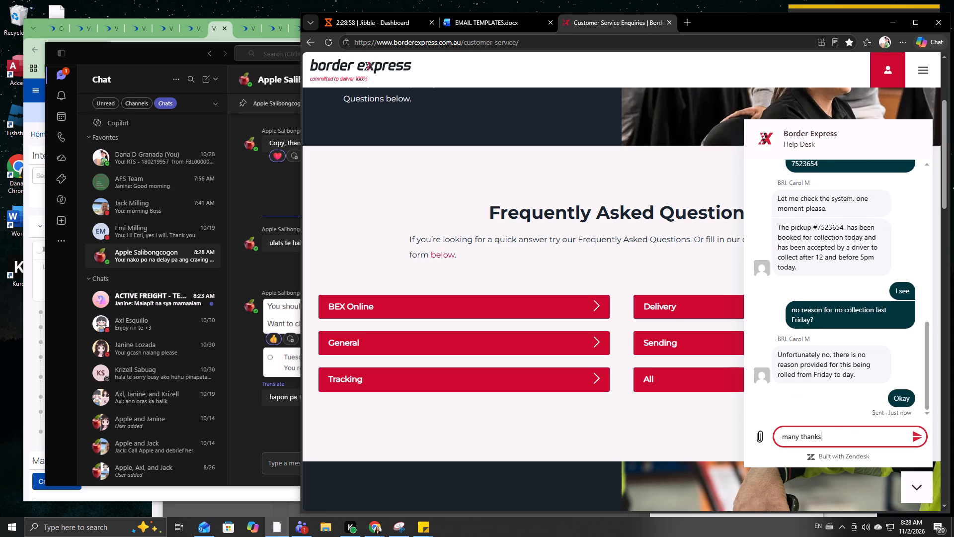
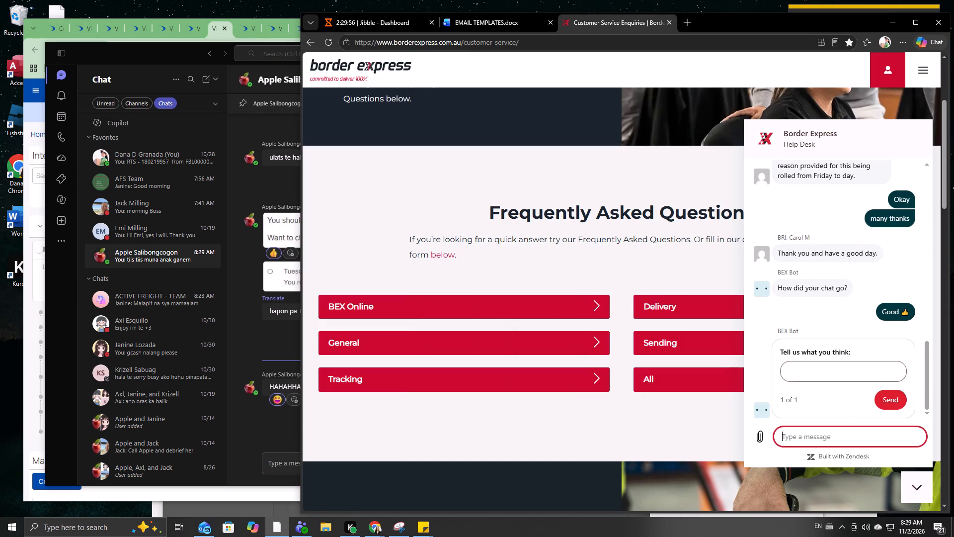
Submit the feedback "wink" in the Border Express help desk chat's survey.
left_click(842, 378)
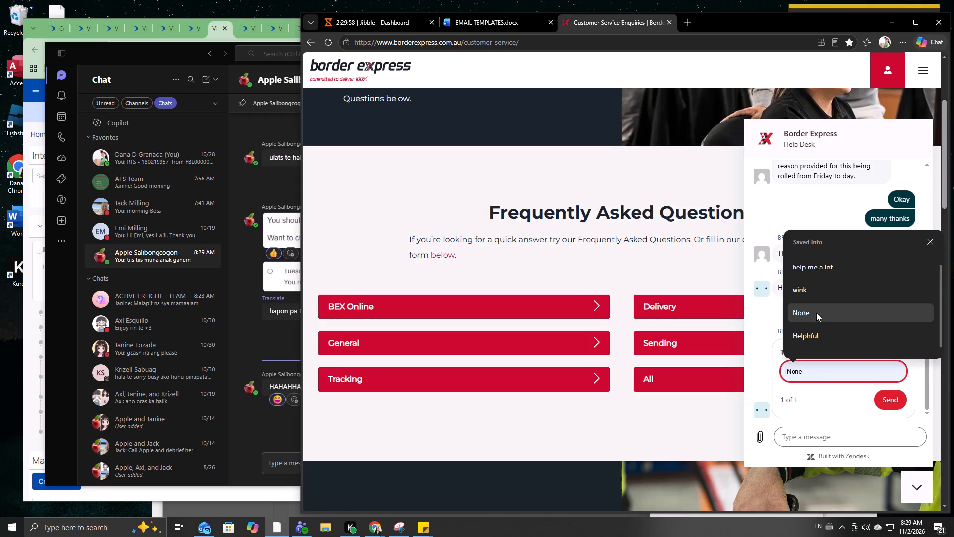
left_click(816, 294)
left_click(885, 398)
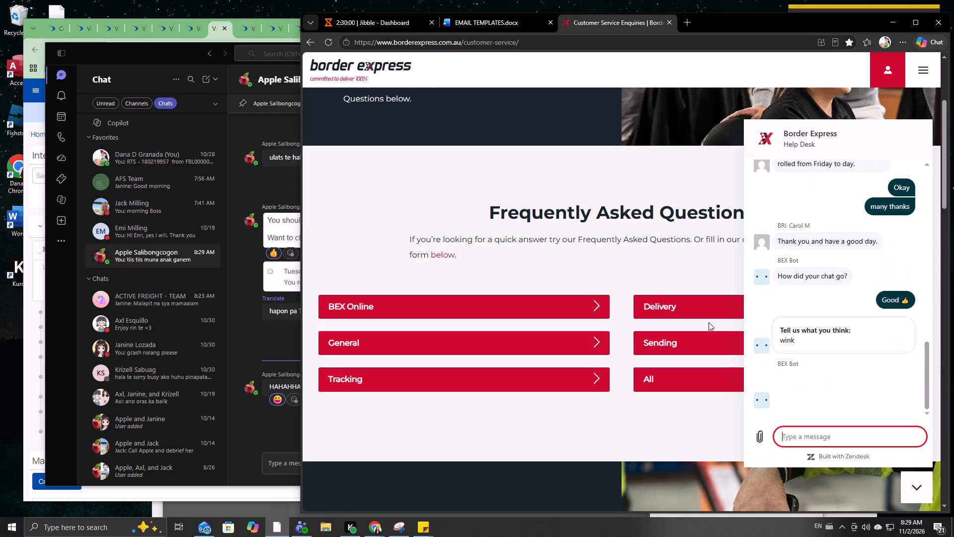
left_click(216, 36)
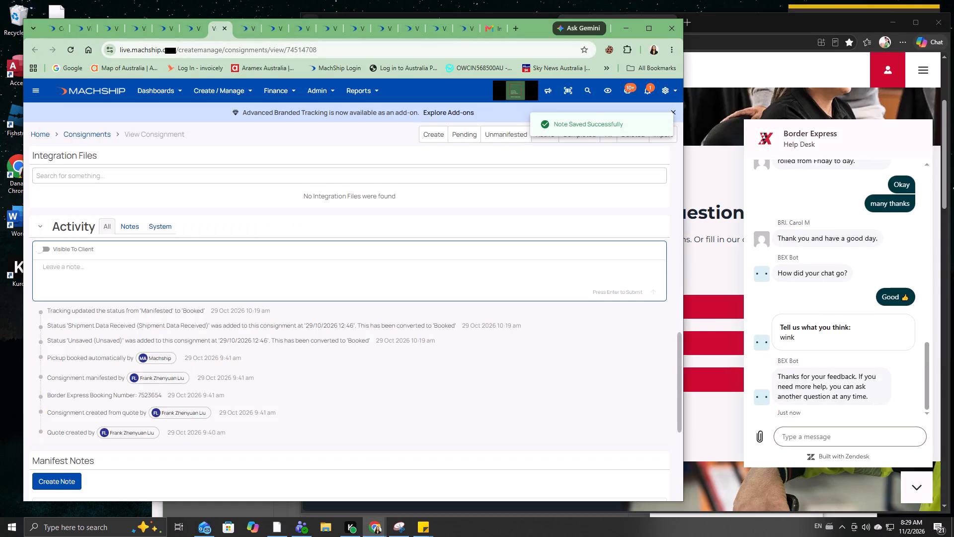
scroll(267, 279, "up", 20)
scroll(267, 279, "up", 20)
scroll(267, 279, "up", 3)
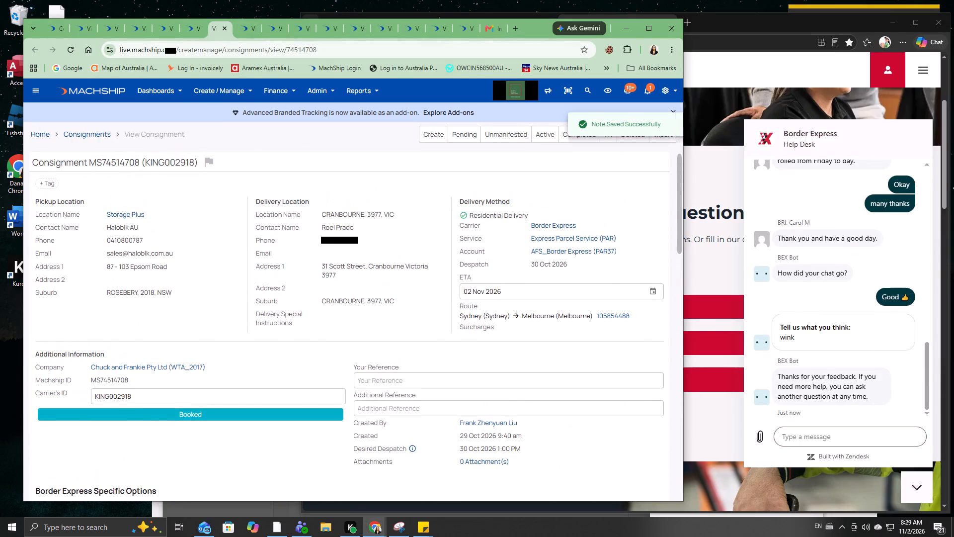
left_click(242, 30)
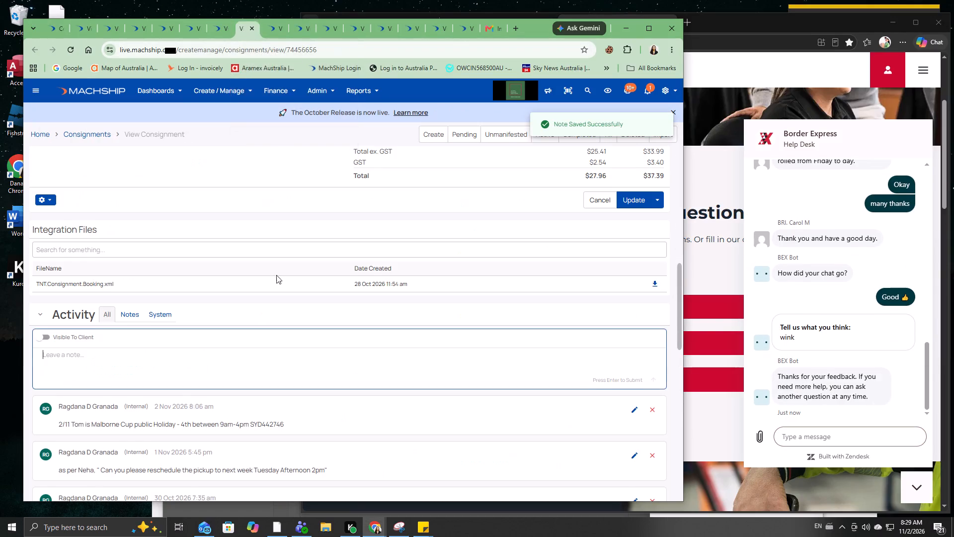
scroll(278, 275, "up", 20)
scroll(278, 275, "up", 15)
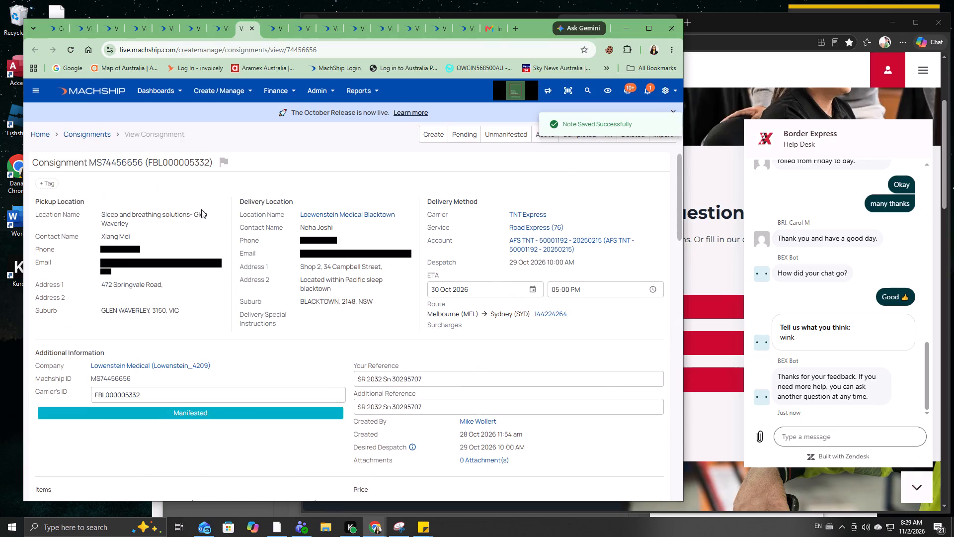
scroll(292, 343, "down", 19)
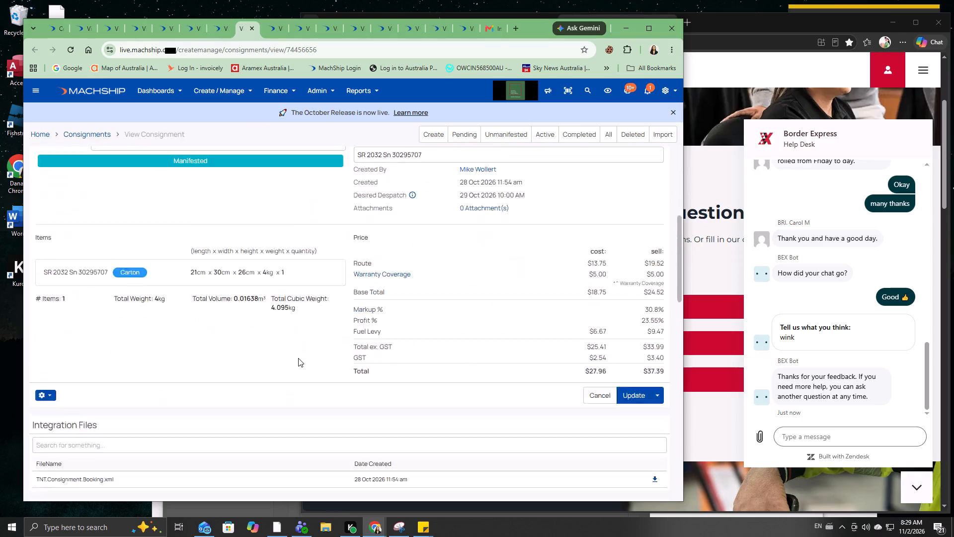
scroll(298, 358, "down", 5)
scroll(258, 379, "down", 6)
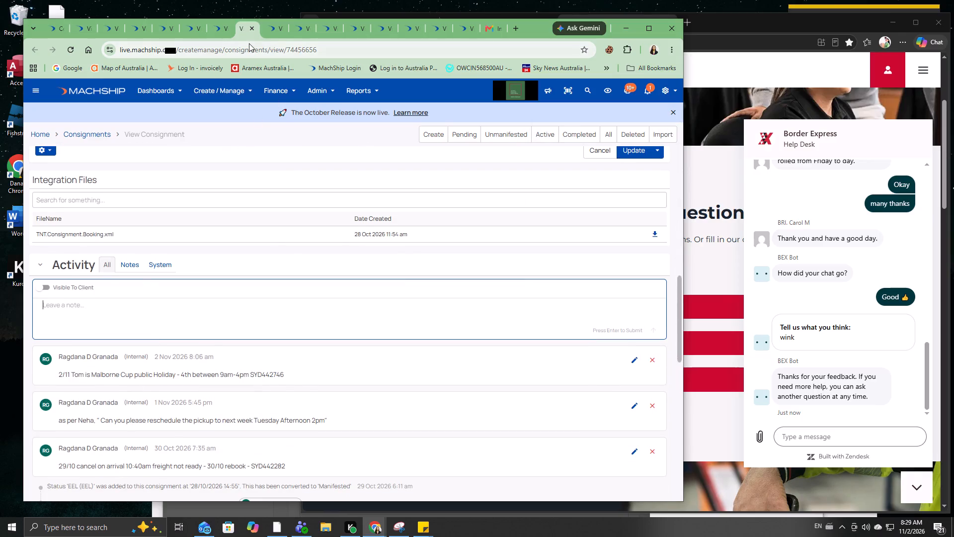
left_click(270, 32)
scroll(252, 276, "up", 12)
right_click(252, 276)
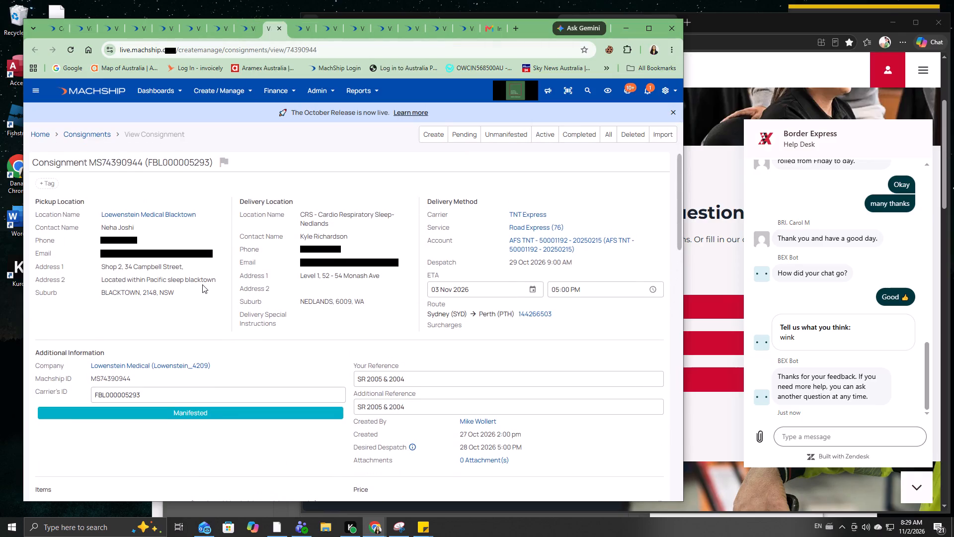
scroll(203, 288, "down", 20)
scroll(203, 288, "down", 5)
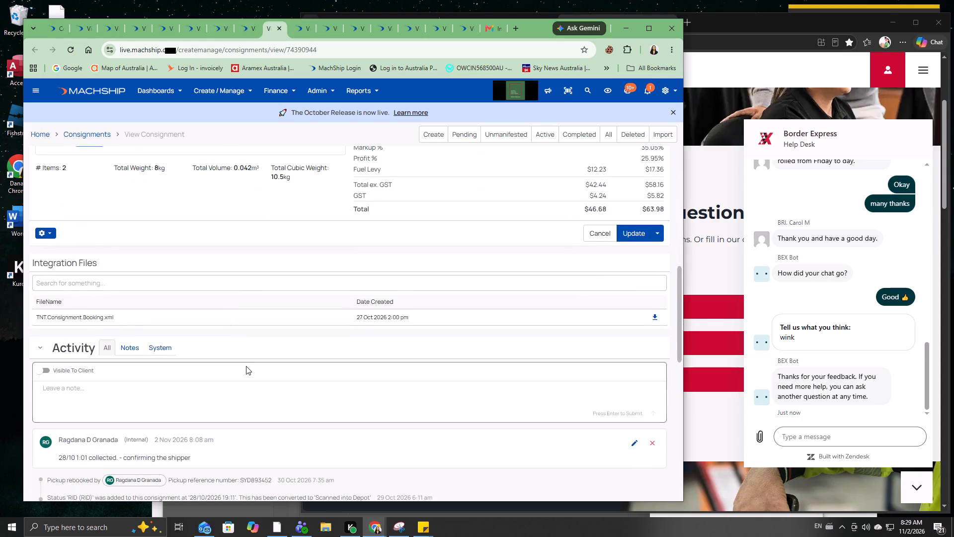
left_click(296, 31)
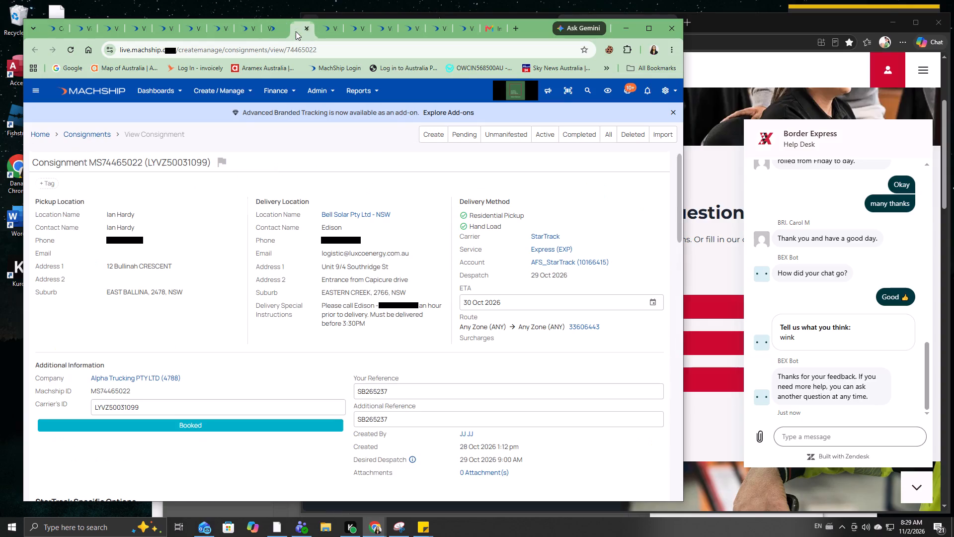
scroll(262, 246, "down", 17)
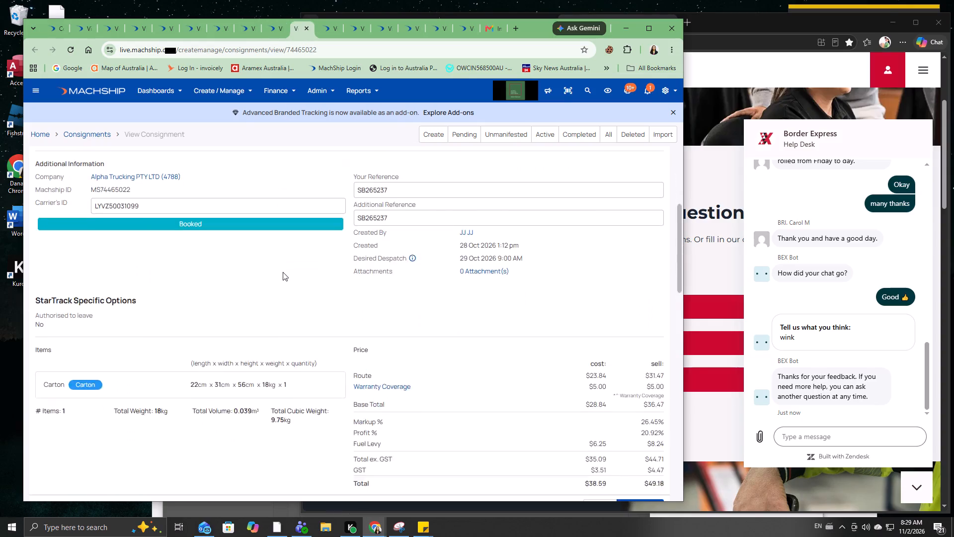
scroll(283, 272, "down", 20)
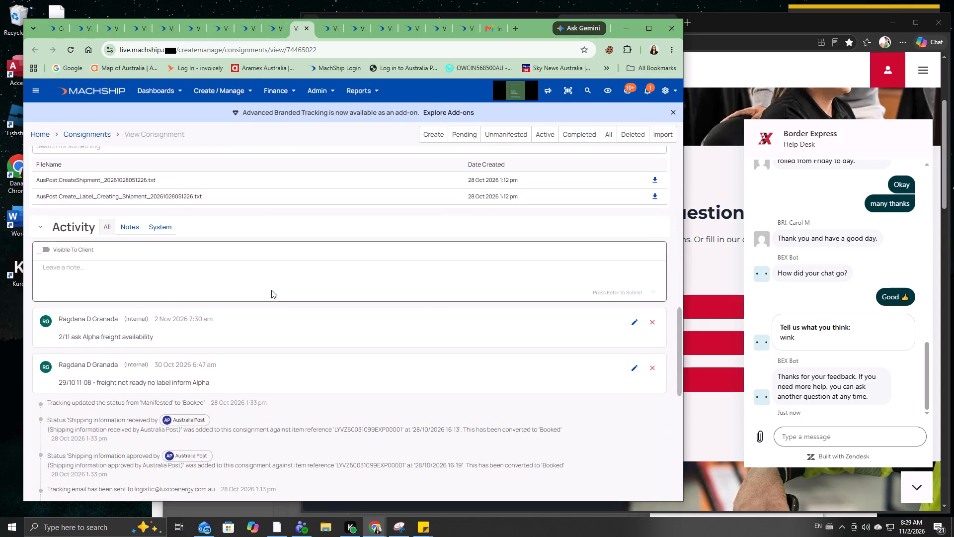
left_click(319, 36)
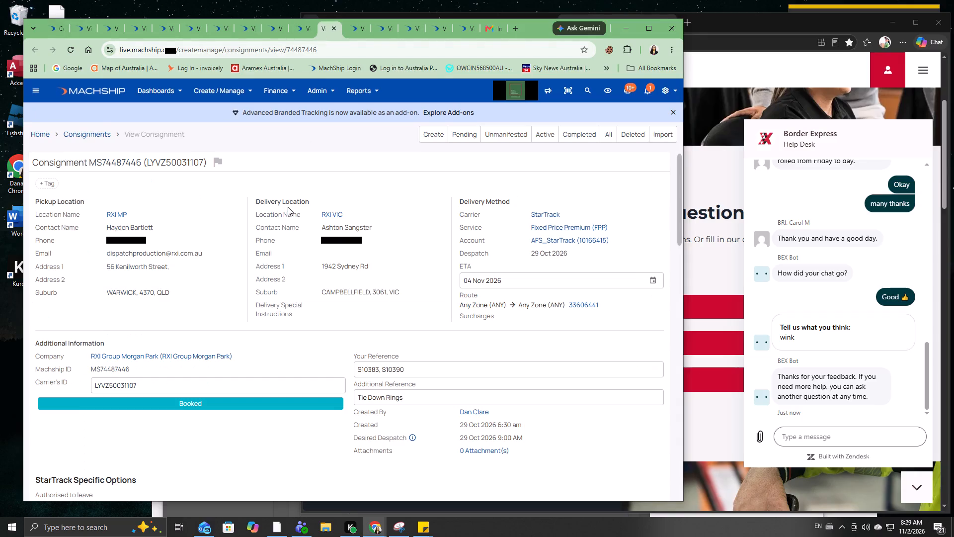
scroll(203, 240, "down", 20)
scroll(203, 240, "down", 9)
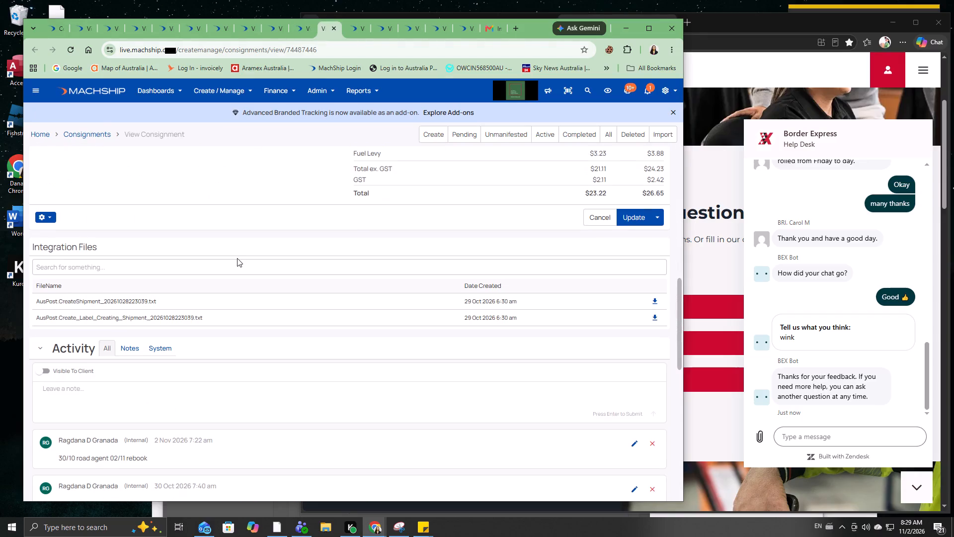
left_click(351, 31)
scroll(318, 254, "down", 20)
scroll(318, 254, "down", 1)
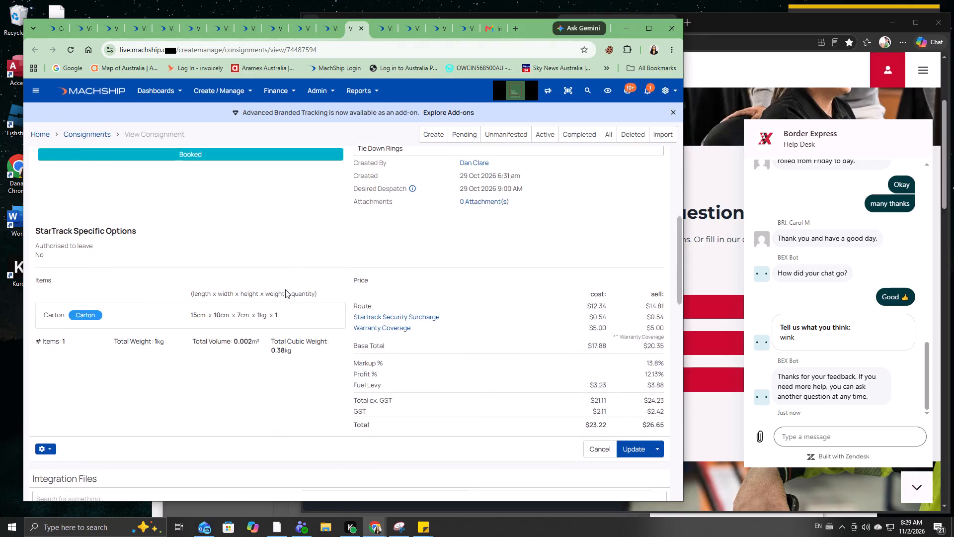
scroll(285, 289, "down", 8)
scroll(281, 302, "up", 14)
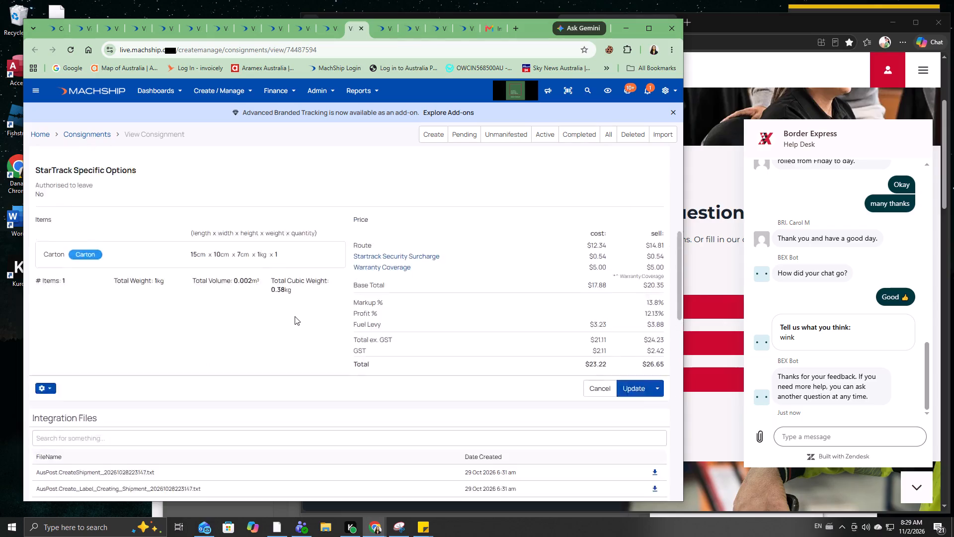
scroll(295, 316, "up", 14)
left_click(375, 34)
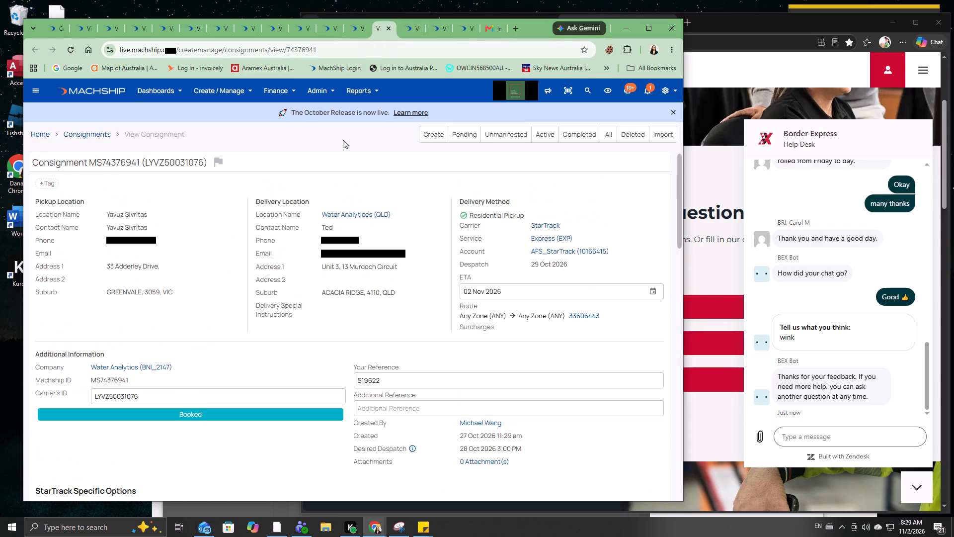
scroll(187, 201, "down", 20)
scroll(187, 201, "down", 10)
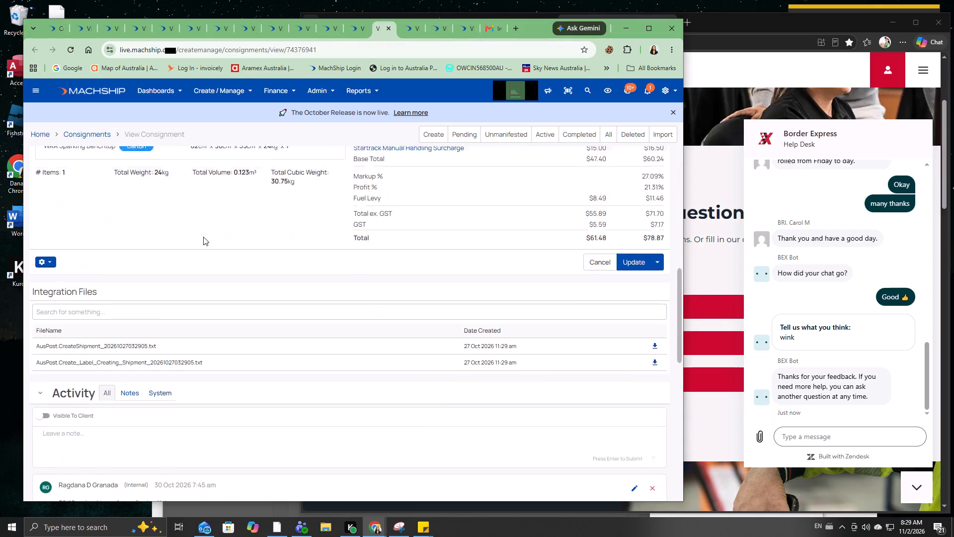
scroll(203, 237, "down", 4)
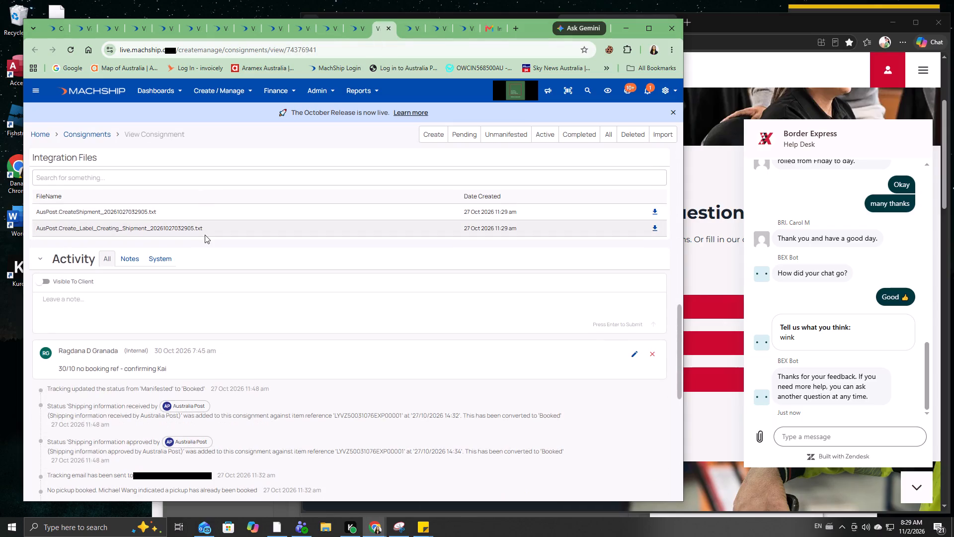
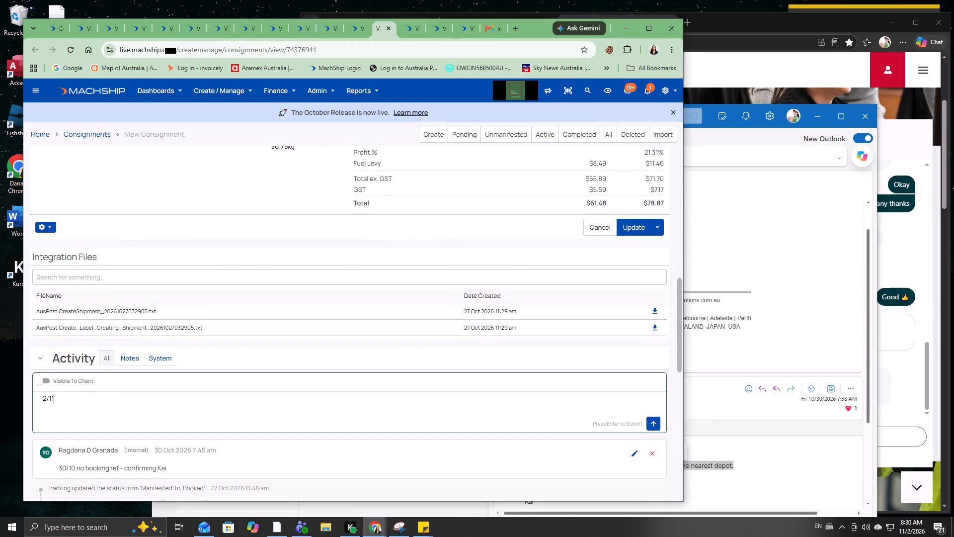
Complete the "2/11" activity note with as per Kai " Thanks for checking. This one will be dropped off at the nearest depot." and save it.
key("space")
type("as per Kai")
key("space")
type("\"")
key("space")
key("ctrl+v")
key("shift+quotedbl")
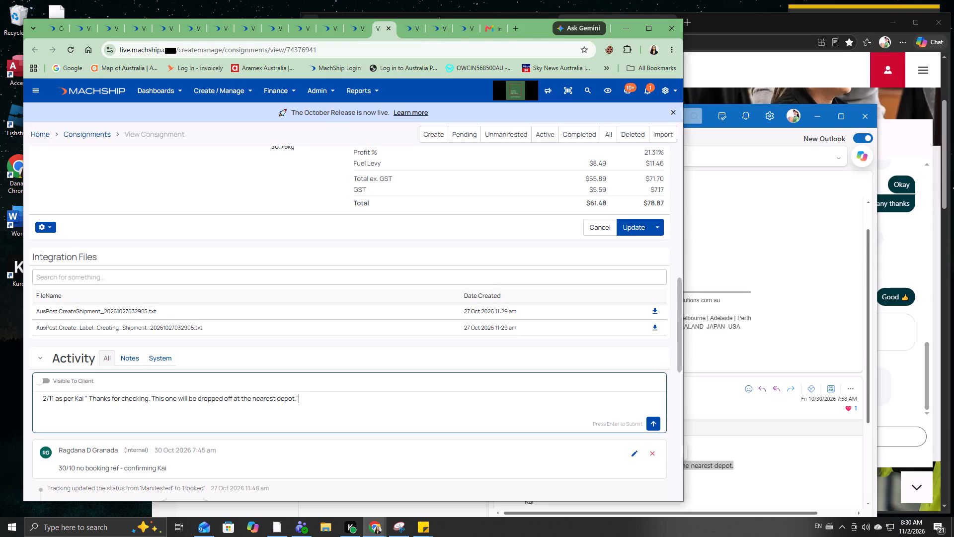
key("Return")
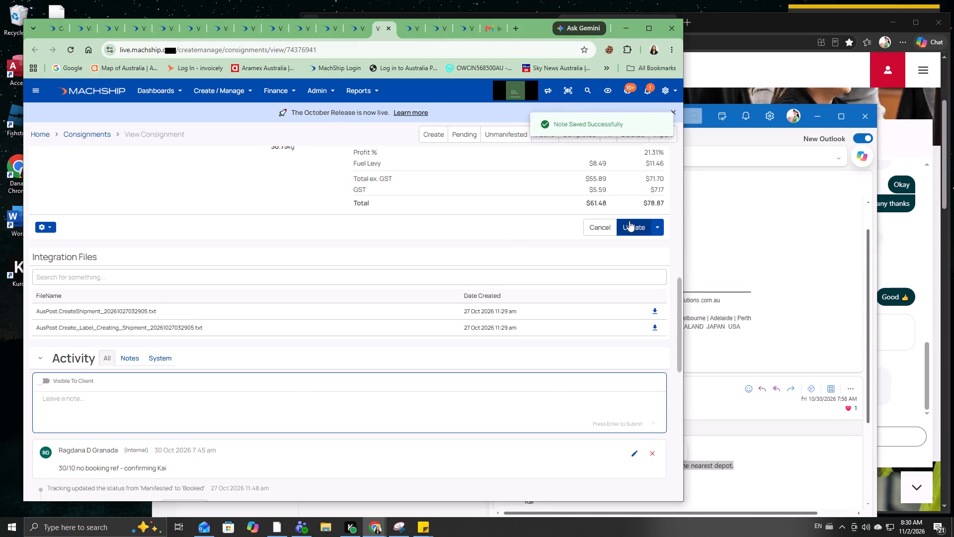
left_click(409, 31)
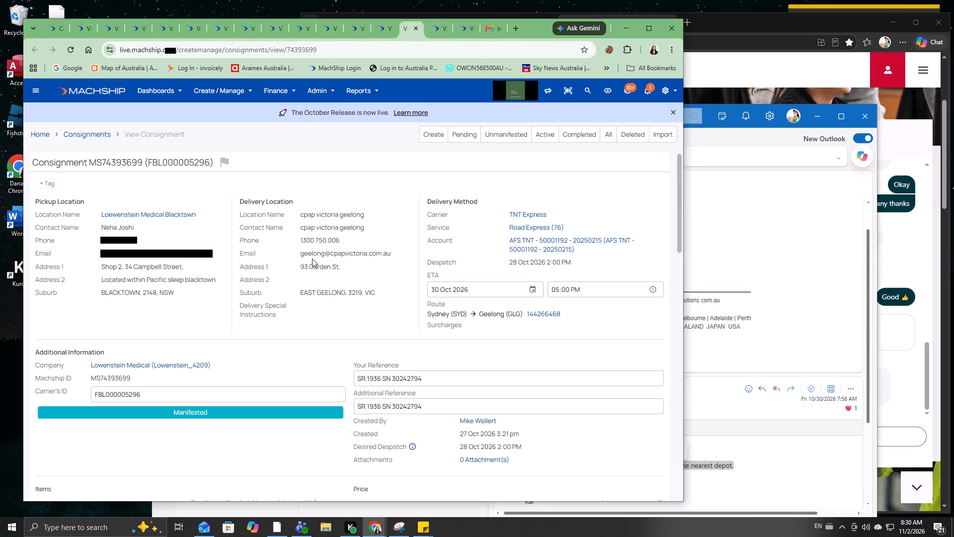
scroll(305, 225, "down", 14)
scroll(270, 329, "down", 20)
scroll(270, 329, "down", 1)
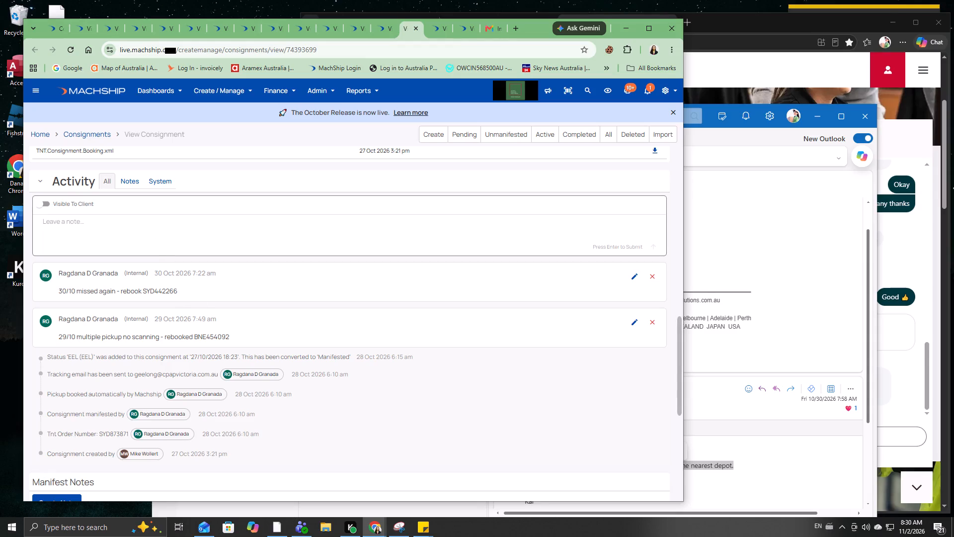
left_click(71, 51)
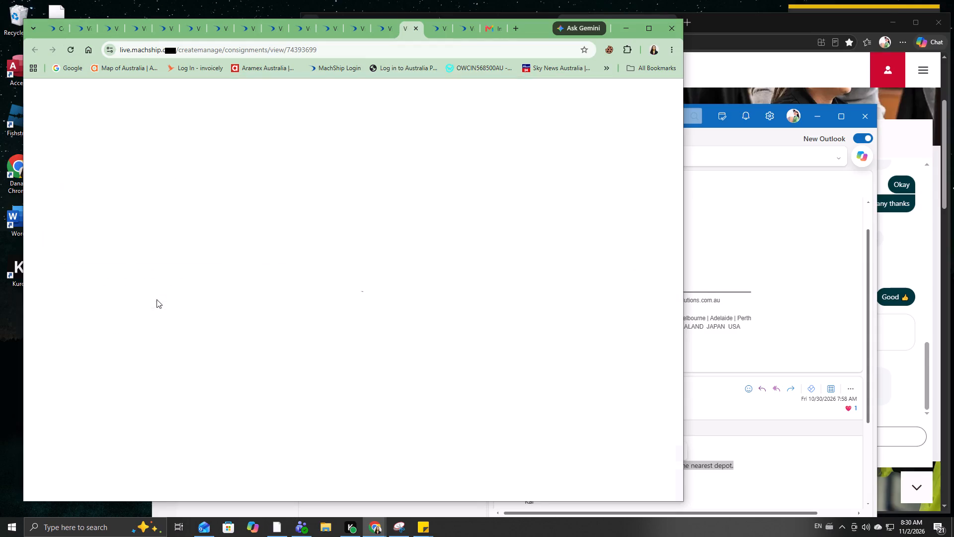
scroll(189, 335, "down", 20)
scroll(189, 335, "down", 6)
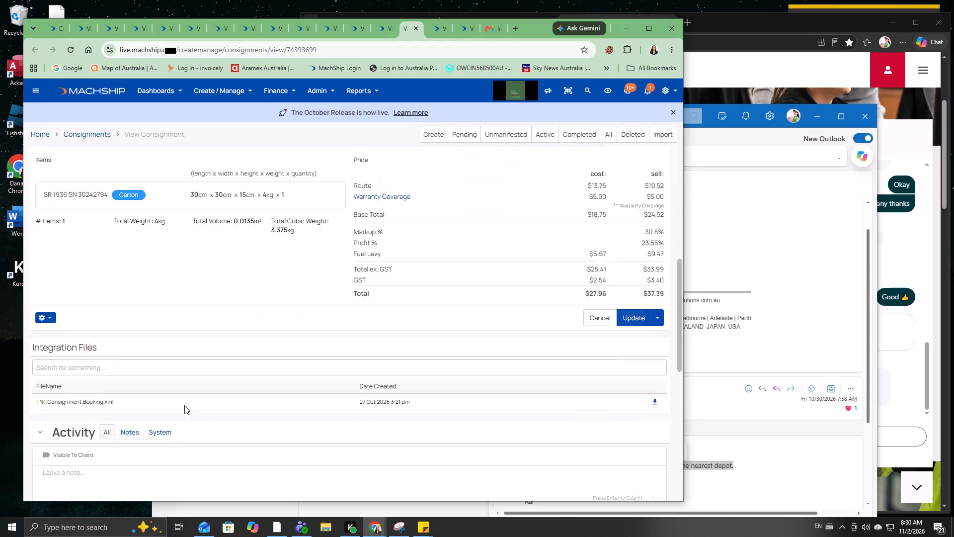
scroll(184, 405, "down", 12)
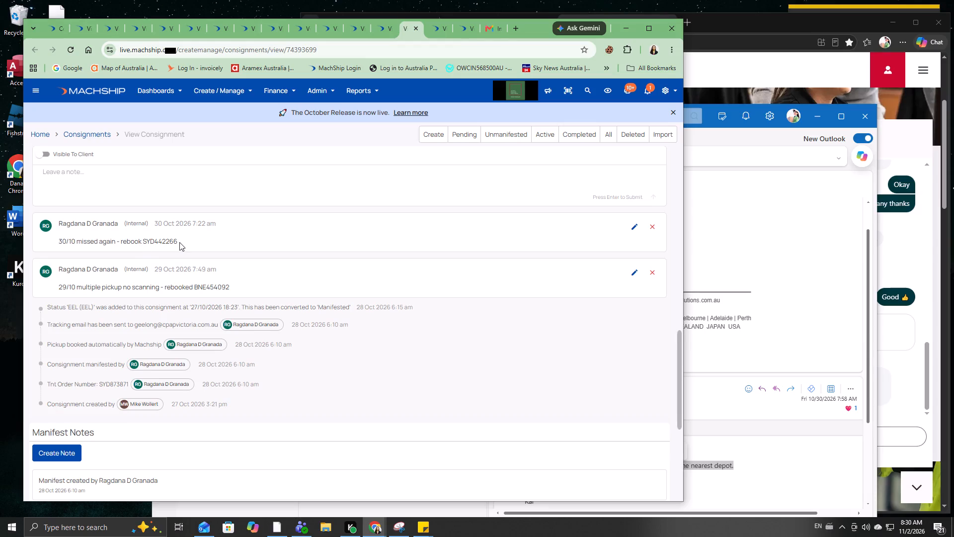
scroll(326, 301, "up", 20)
scroll(326, 301, "up", 19)
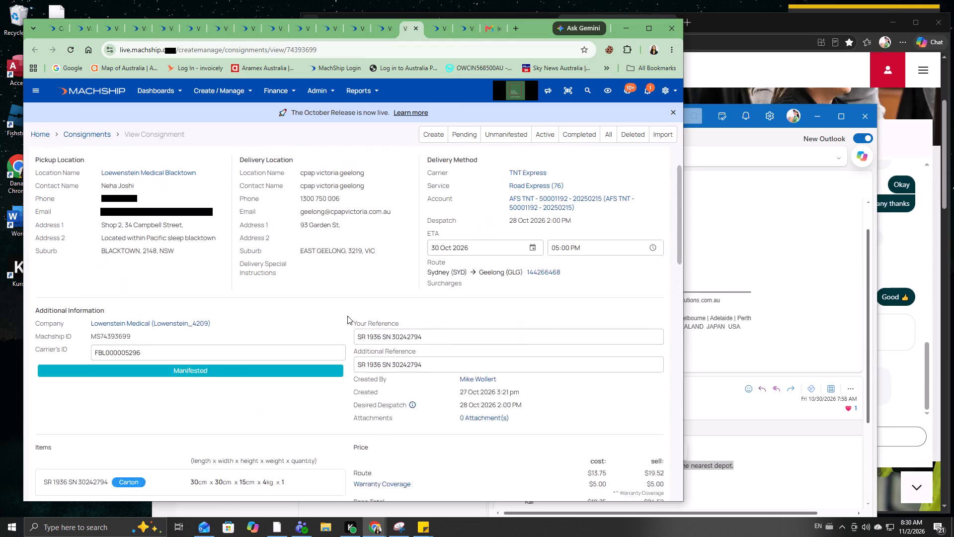
scroll(347, 316, "up", 7)
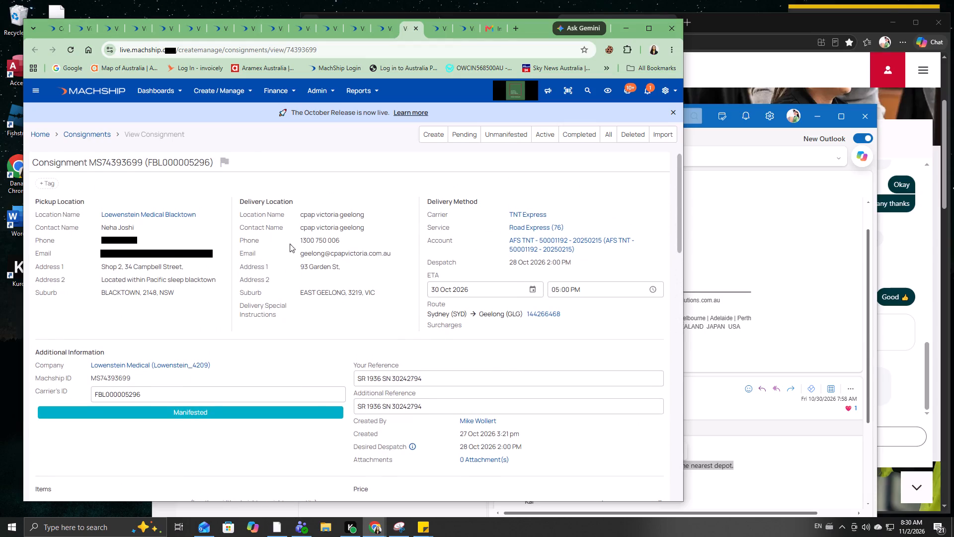
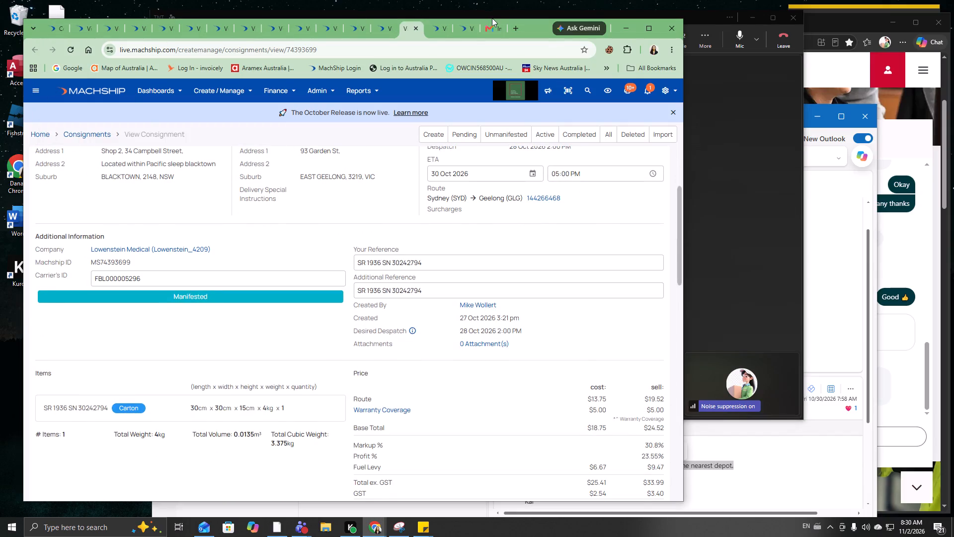
left_click(463, 30)
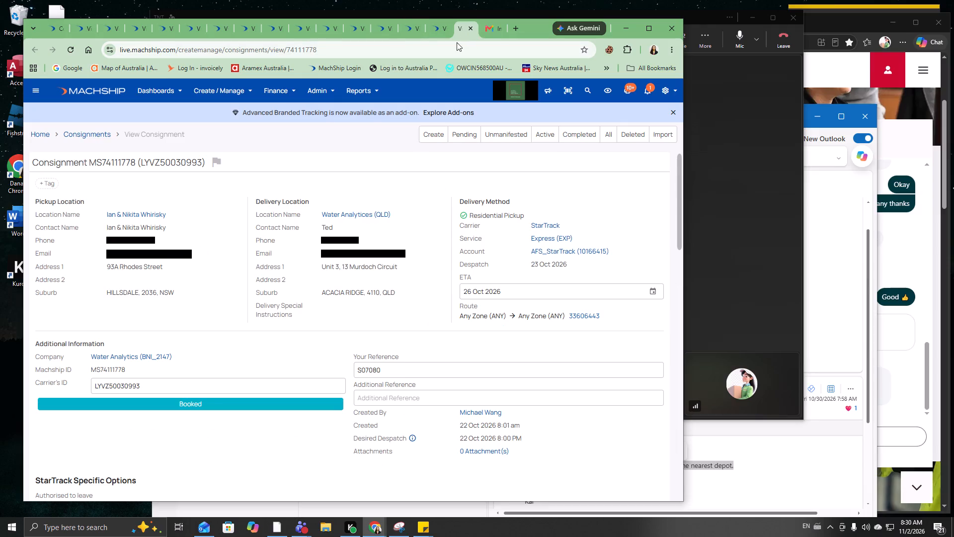
scroll(394, 347, "down", 20)
scroll(394, 347, "down", 5)
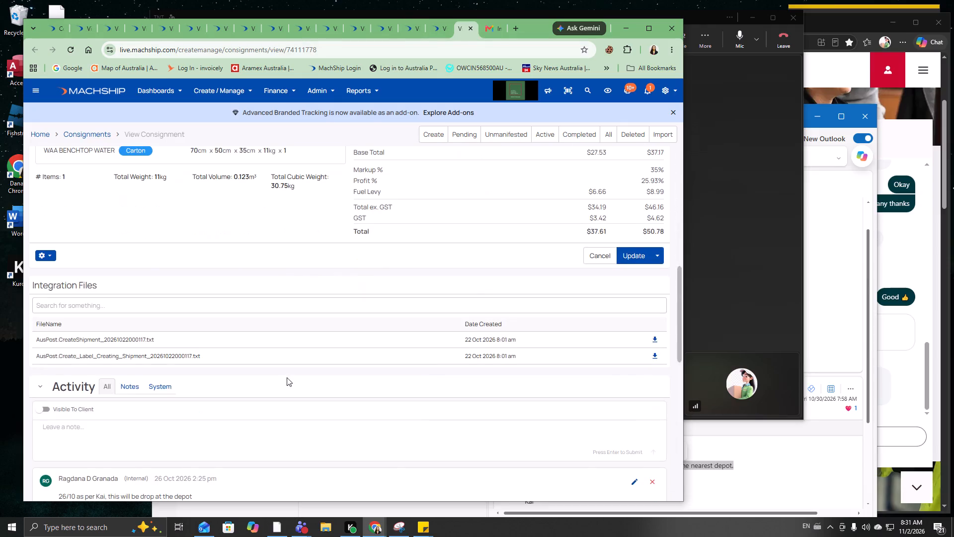
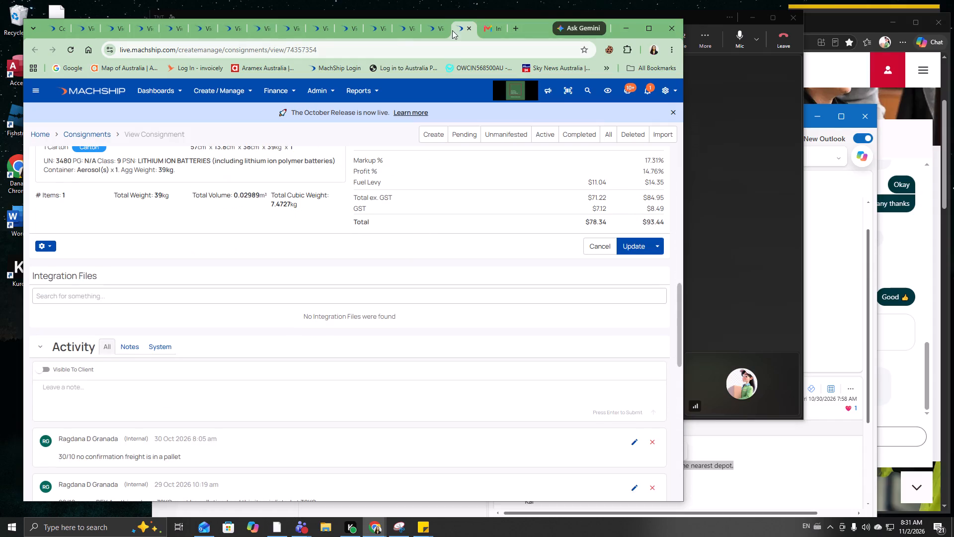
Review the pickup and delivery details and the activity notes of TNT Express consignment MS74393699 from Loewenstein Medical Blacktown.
left_click(434, 30)
scroll(287, 296, "up", 5)
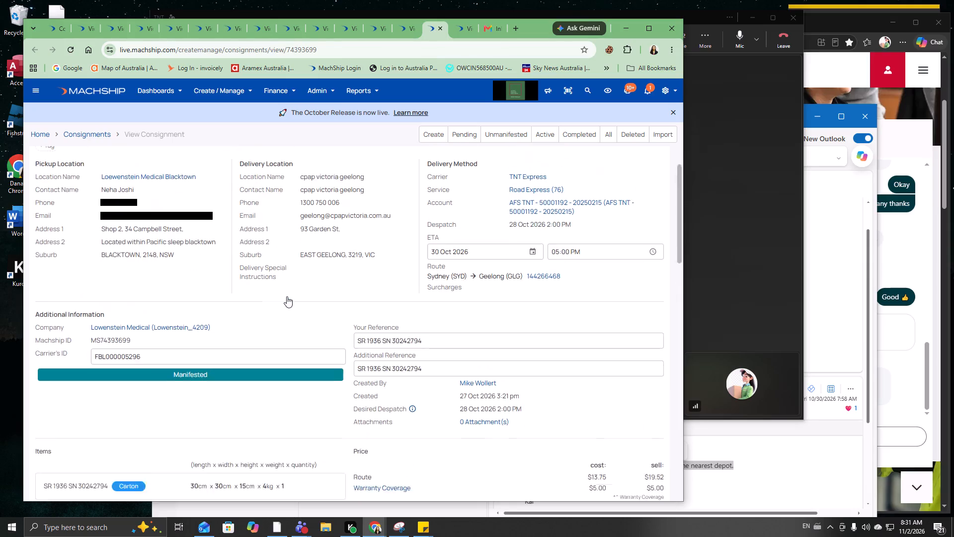
scroll(287, 296, "up", 7)
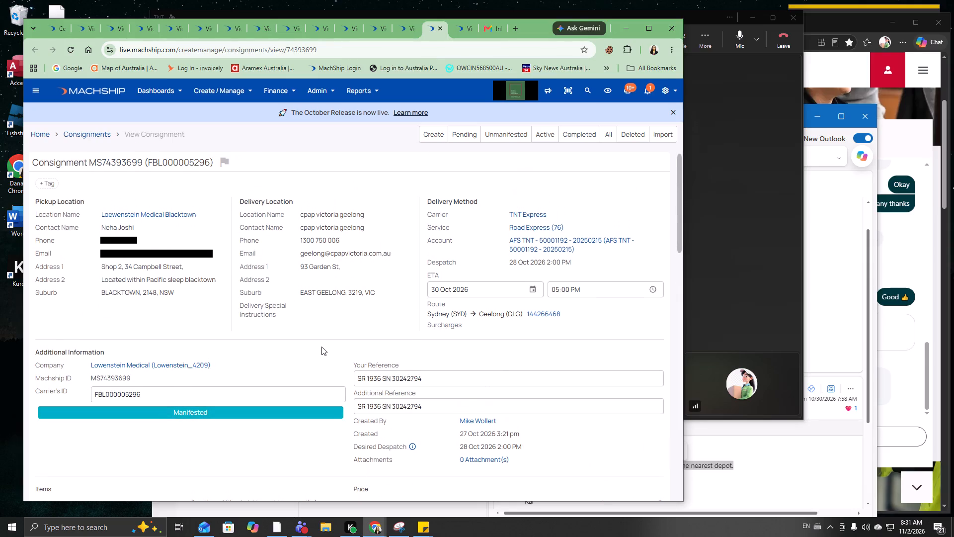
scroll(321, 347, "down", 14)
scroll(321, 347, "down", 7)
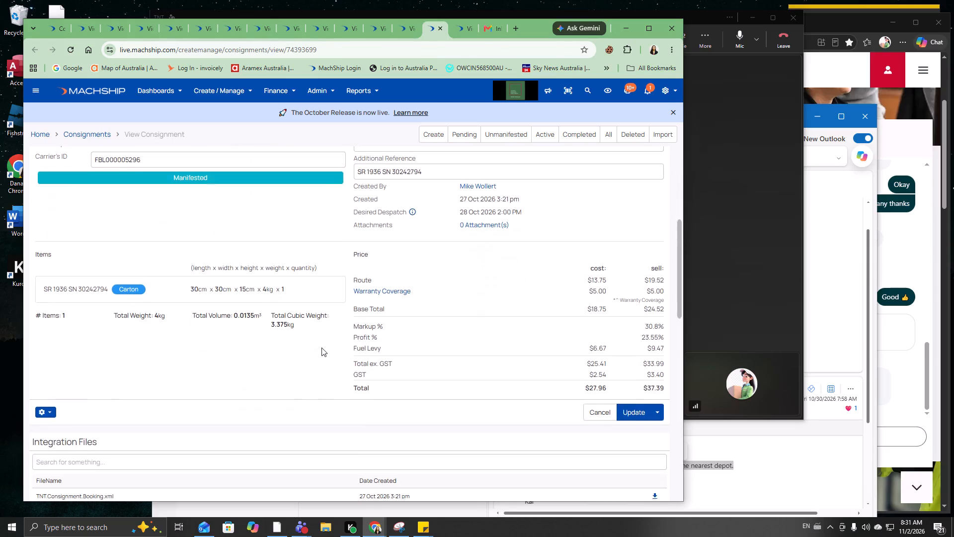
scroll(321, 348, "down", 13)
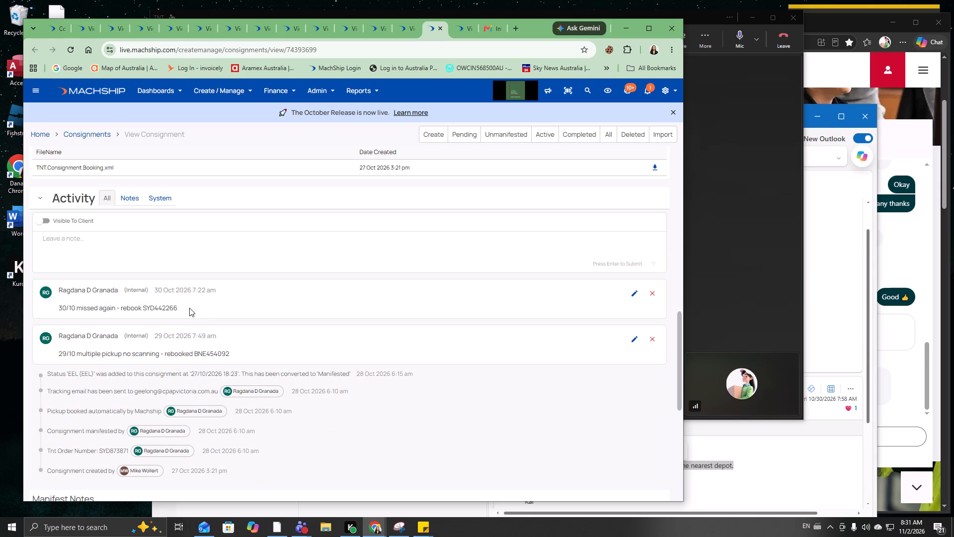
left_click_drag(182, 308, 141, 308)
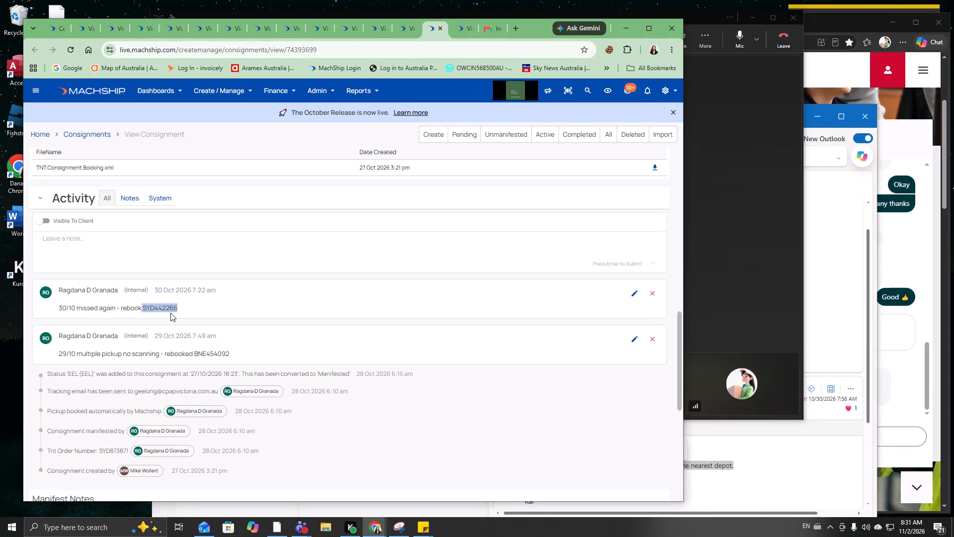
scroll(170, 313, "up", 1)
left_click(81, 267)
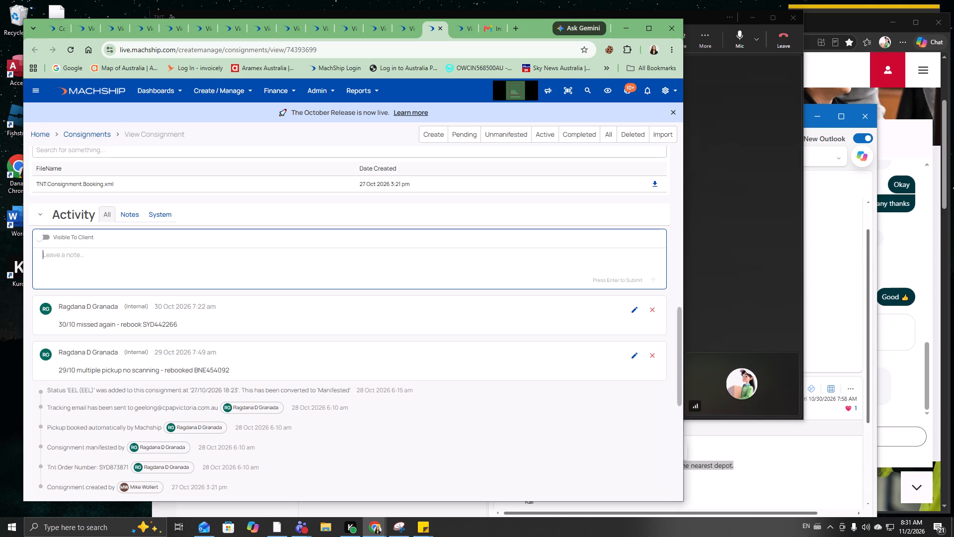
type("30/1")
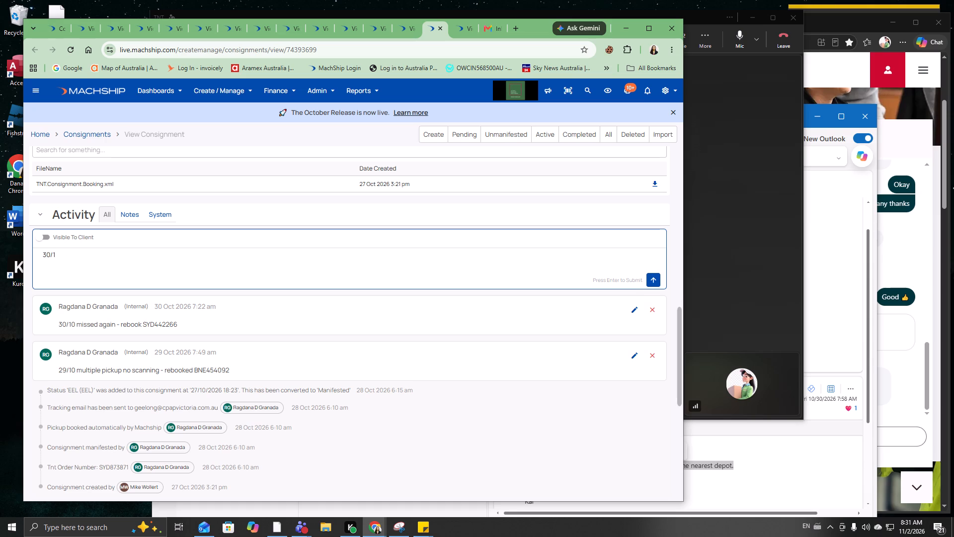
key("0")
key("space")
scroll(130, 287, "up", 7)
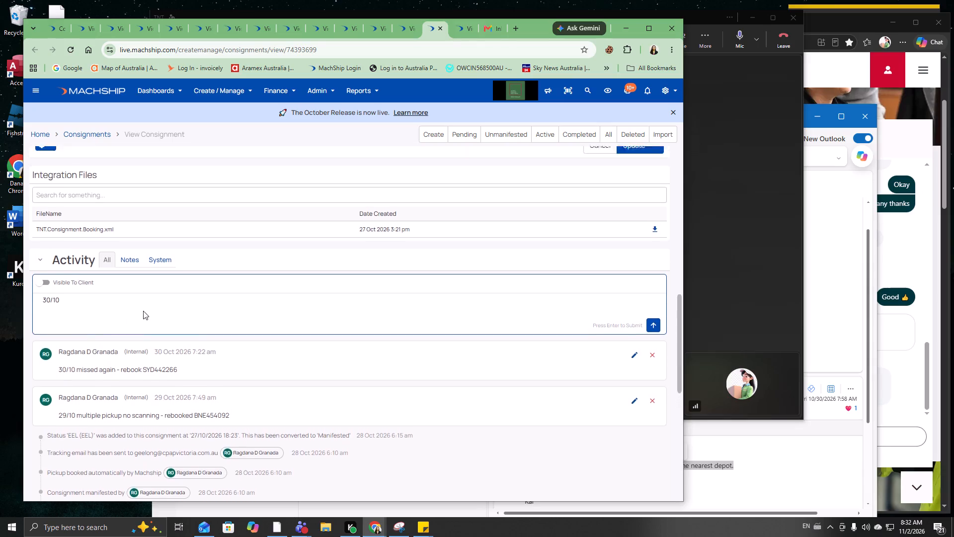
scroll(143, 311, "up", 20)
scroll(143, 311, "up", 11)
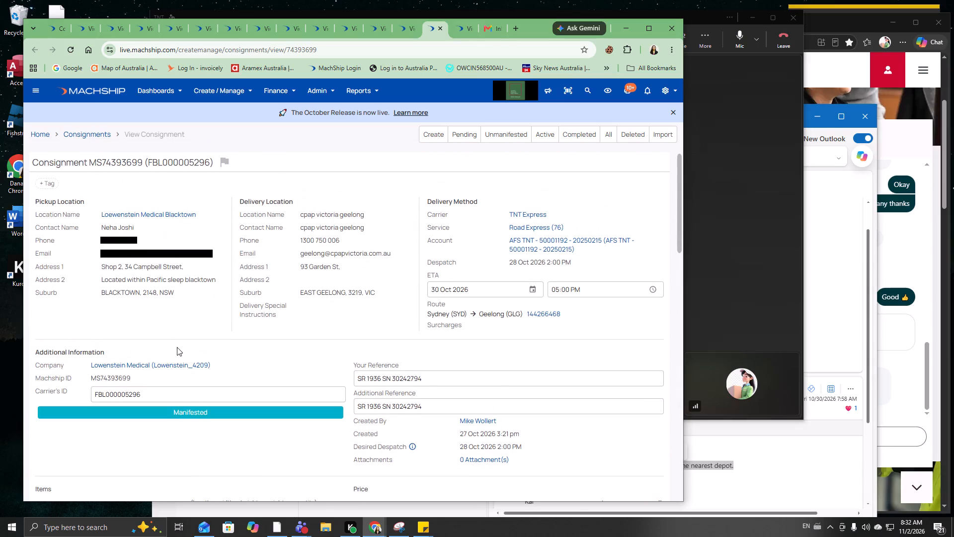
scroll(177, 347, "down", 3)
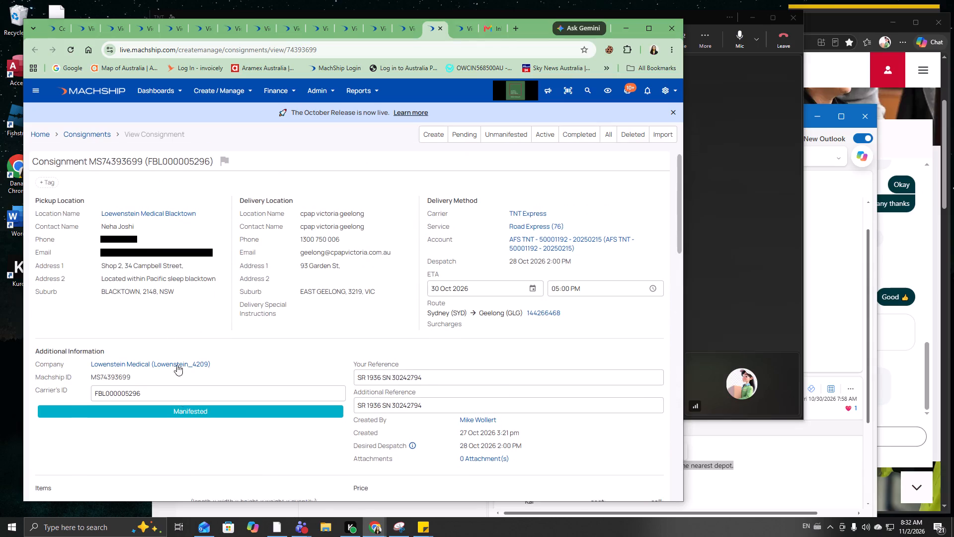
scroll(177, 364, "down", 20)
key("space")
type("12:16 driver came to colect")
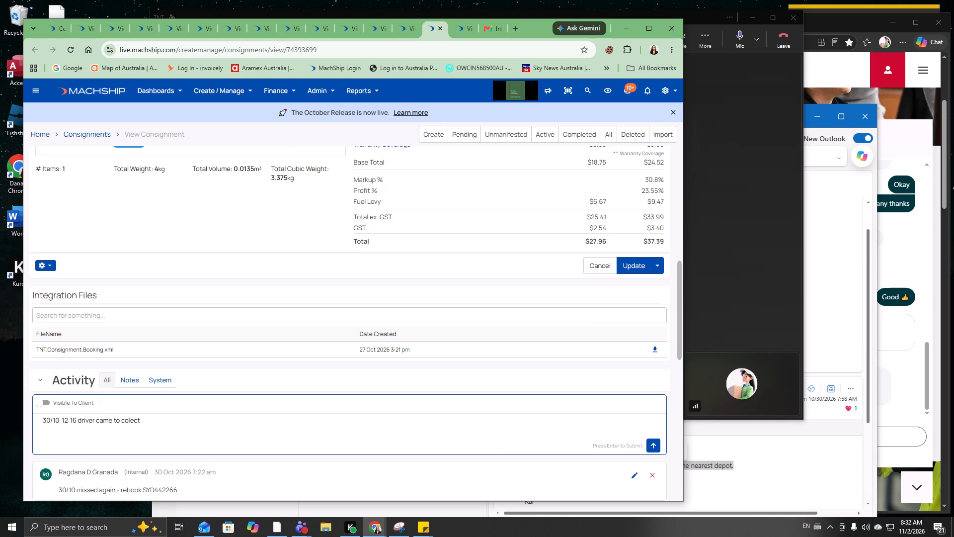
key("BackSpace")
key("BackSpace")
key("BackSpace")
type("lect")
Check the consignment details and extend the draft note with "no scanning with the collect - 02/11 rebook".
scroll(198, 201, "up", 18)
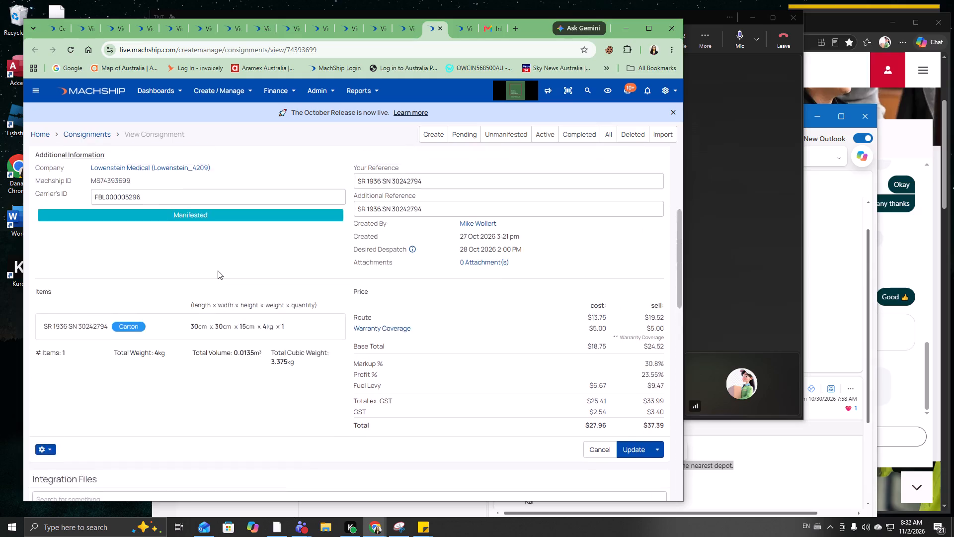
scroll(218, 270, "up", 13)
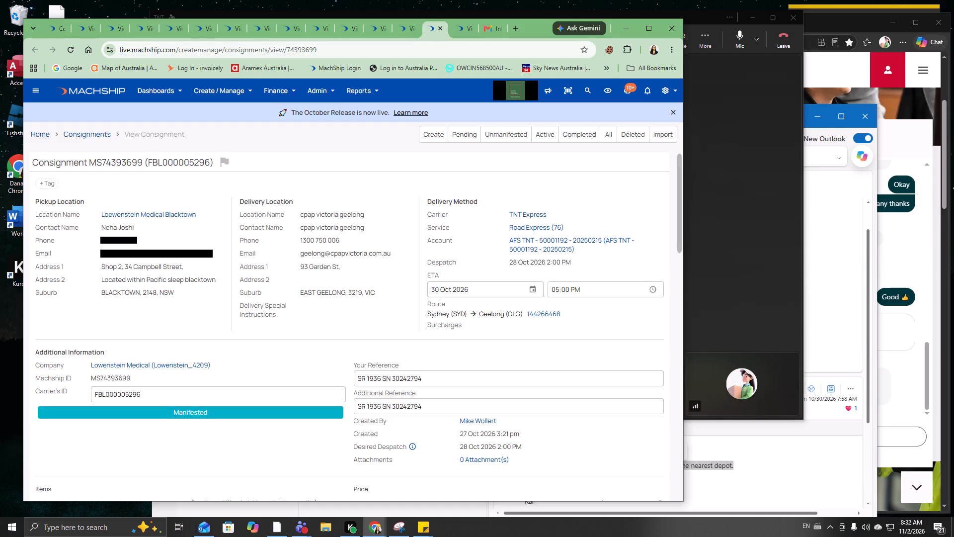
scroll(162, 301, "down", 13)
scroll(182, 355, "down", 8)
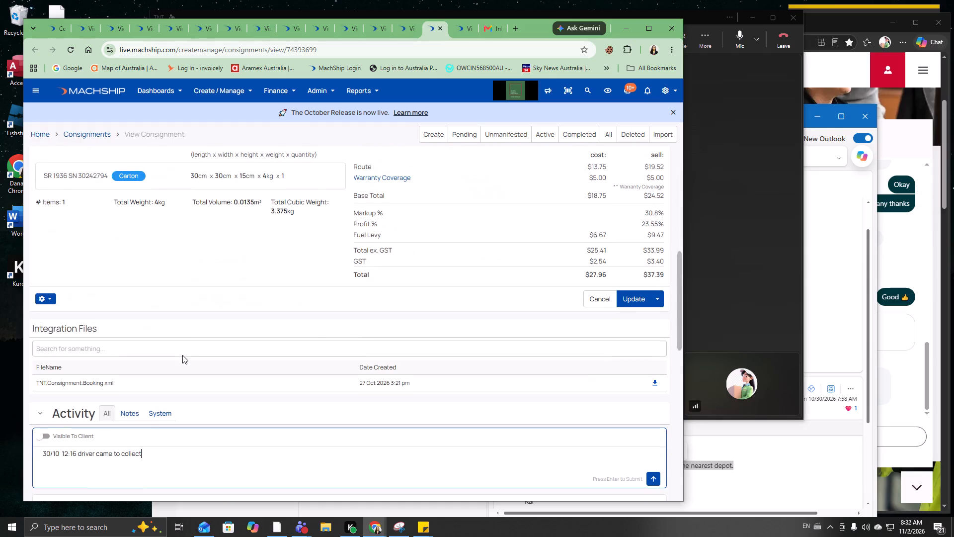
scroll(183, 355, "down", 6)
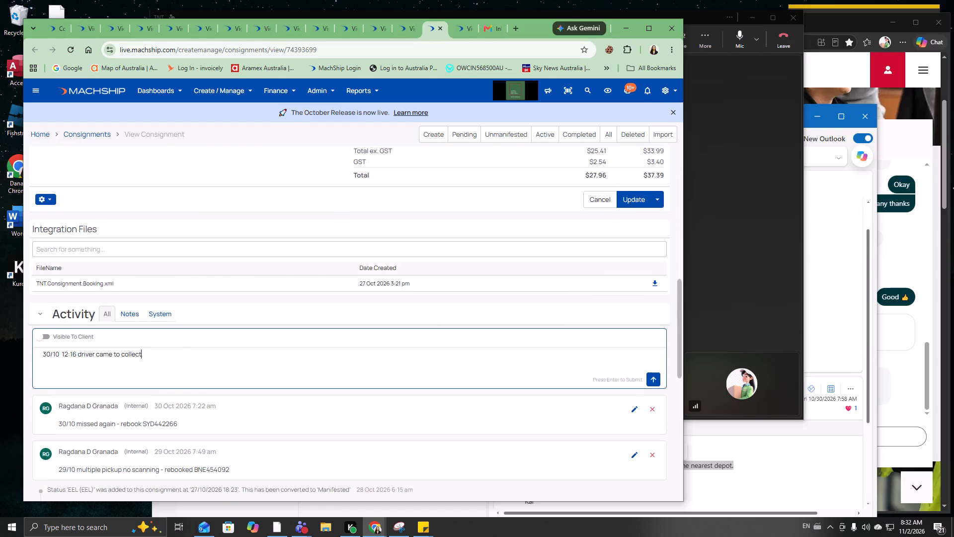
key("space")
type("no scanning with the collect - 1")
key("1")
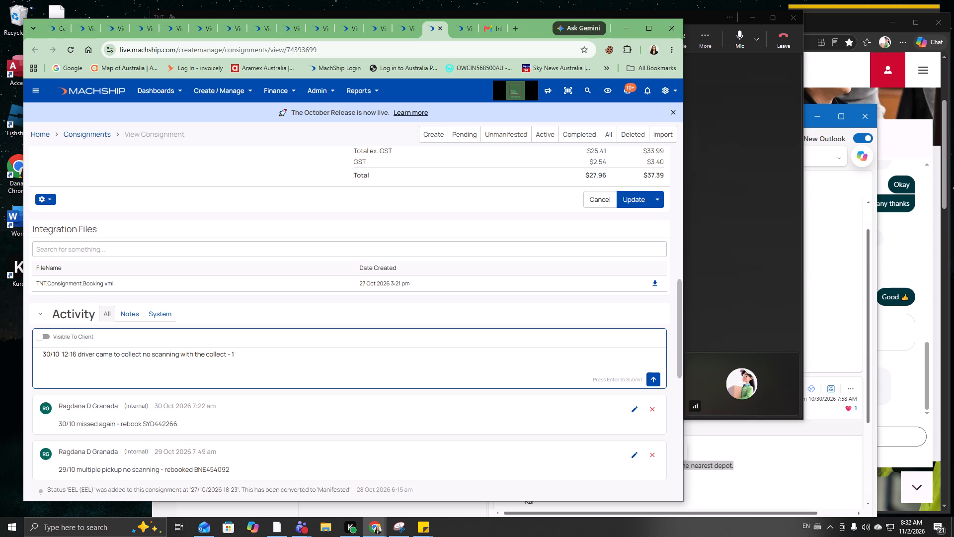
key("BackSpace")
key("BackSpace")
type("02/11")
key("space")
type("rebi")
key("BackSpace")
type("ook")
scroll(183, 356, "up", 20)
scroll(183, 356, "up", 7)
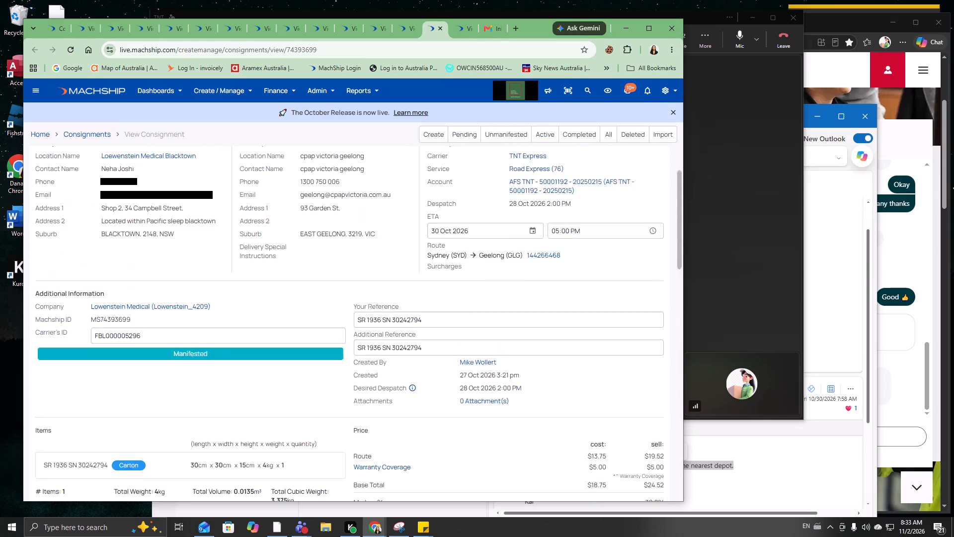
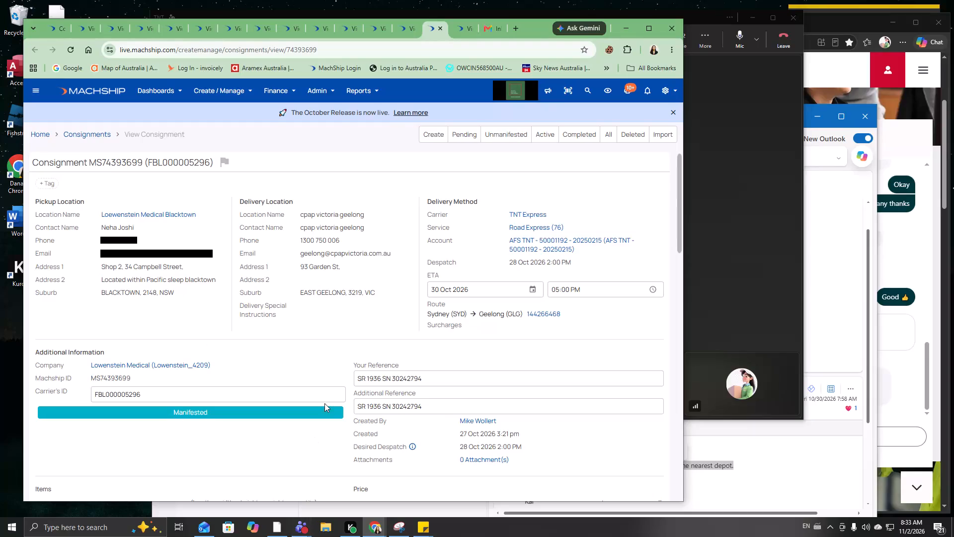
scroll(259, 281, "down", 7)
scroll(262, 284, "up", 7)
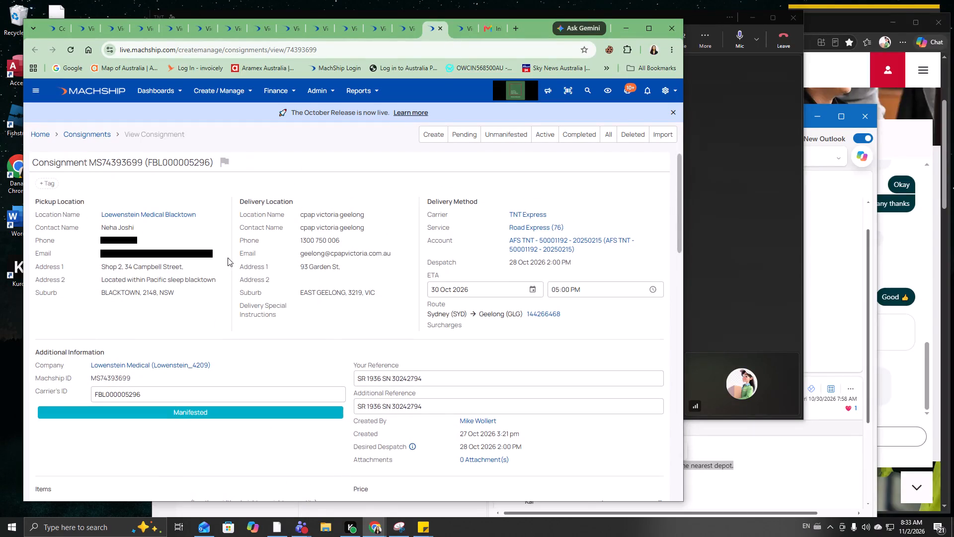
scroll(221, 256, "down", 12)
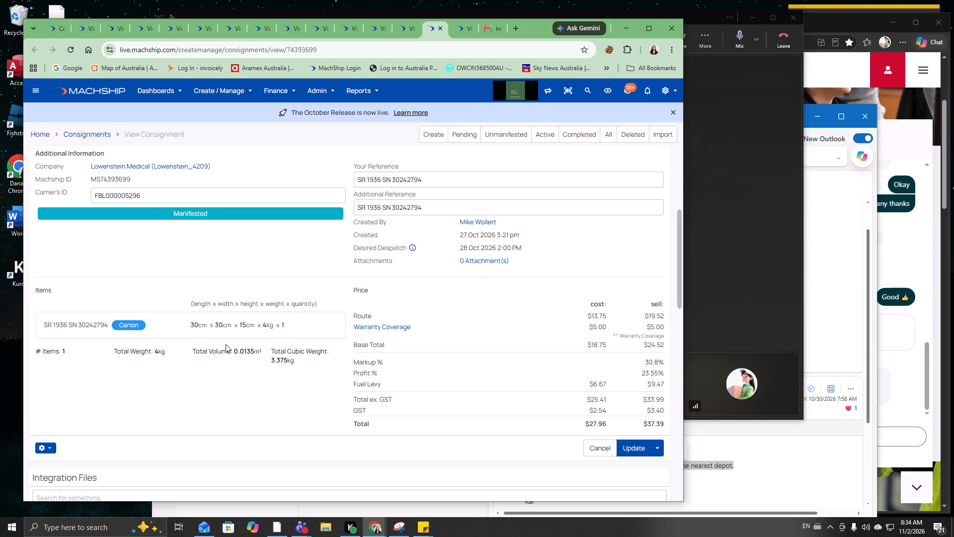
scroll(190, 435, "down", 5)
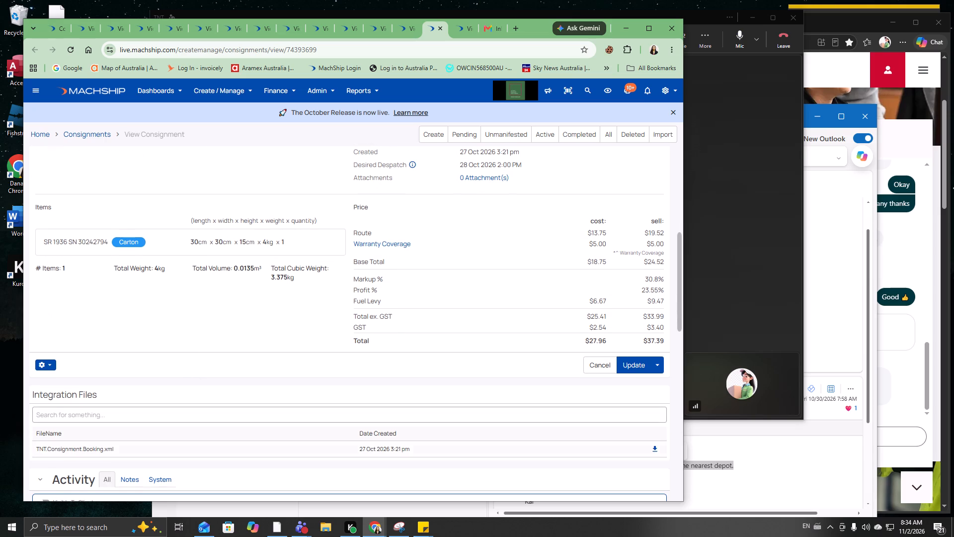
scroll(174, 388, "up", 3)
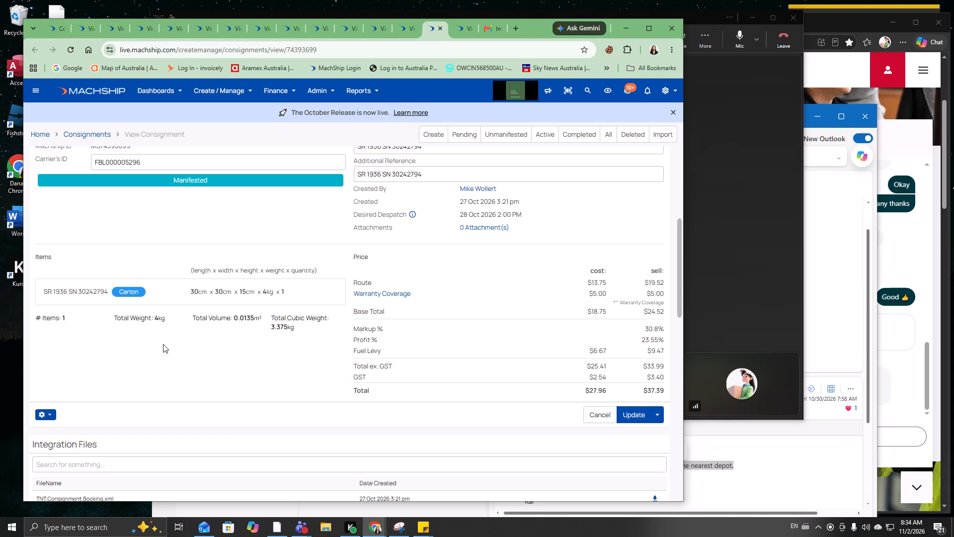
scroll(172, 339, "down", 5)
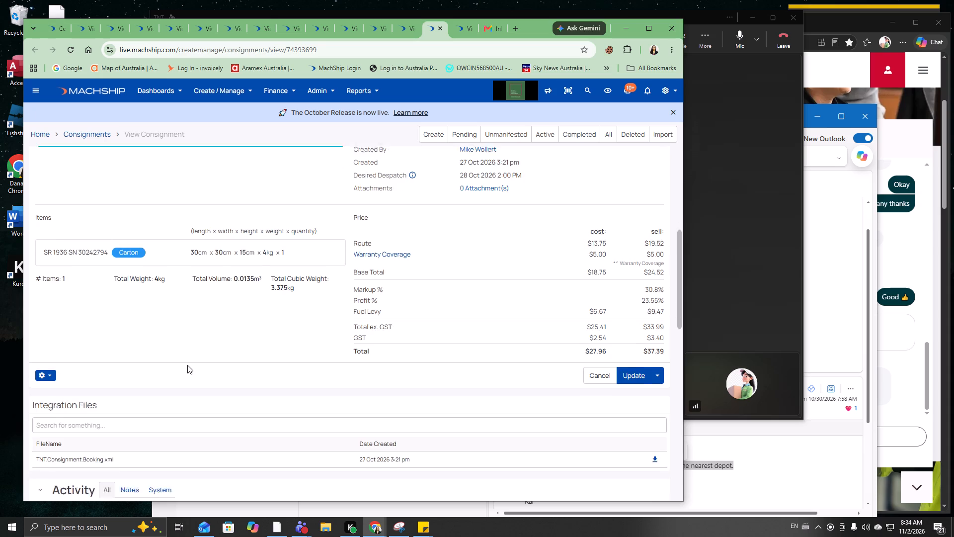
scroll(187, 365, "down", 5)
key("space")
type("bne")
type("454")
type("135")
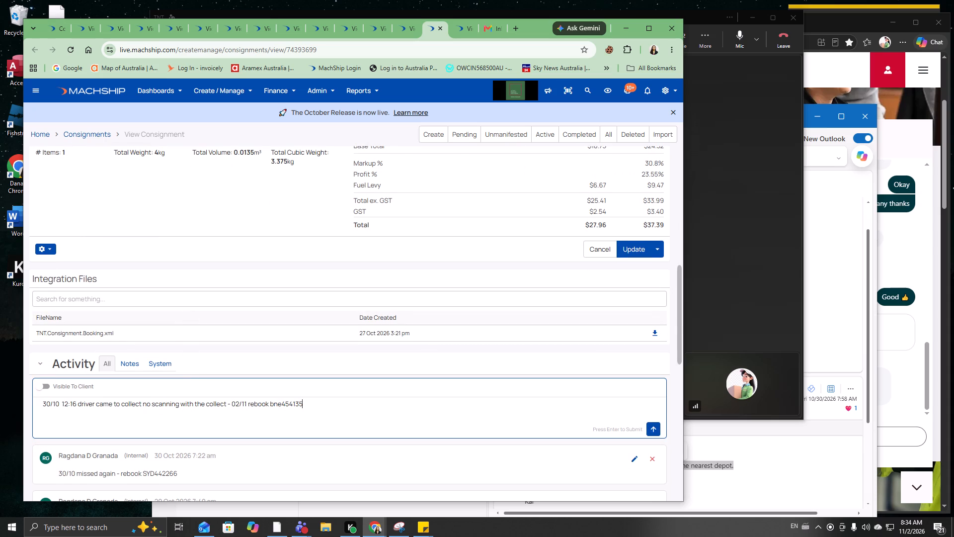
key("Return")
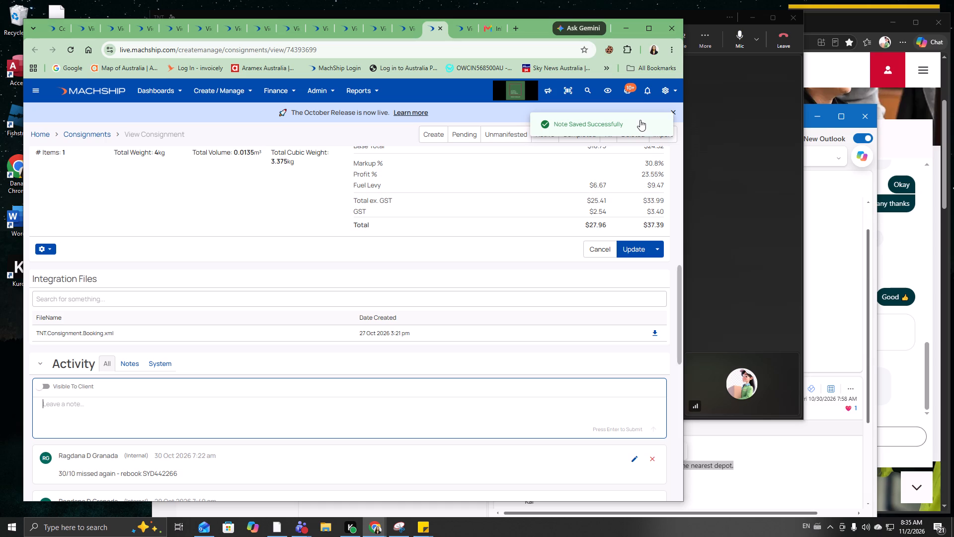
Leave the ongoing Teams call.
left_click(792, 48)
left_click(77, 35)
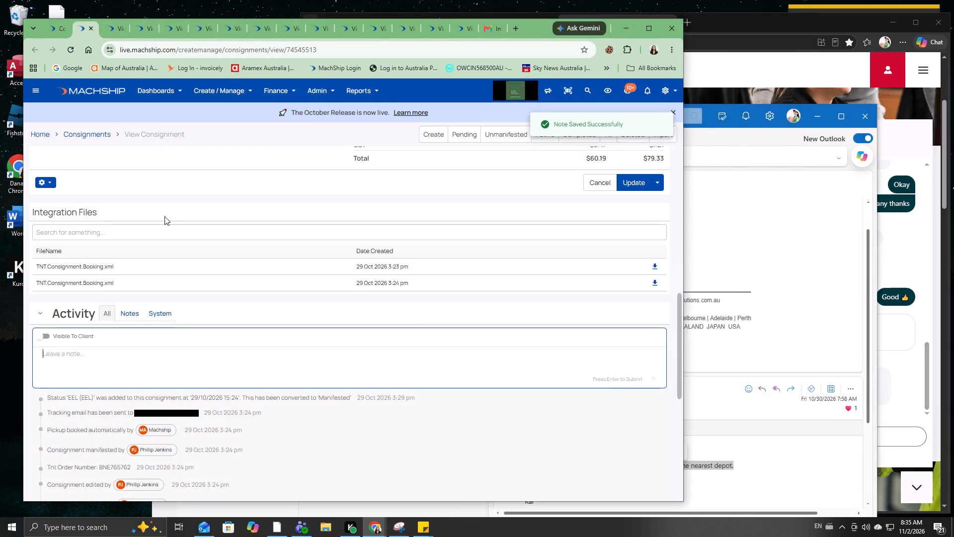
scroll(154, 224, "up", 20)
scroll(154, 224, "up", 2)
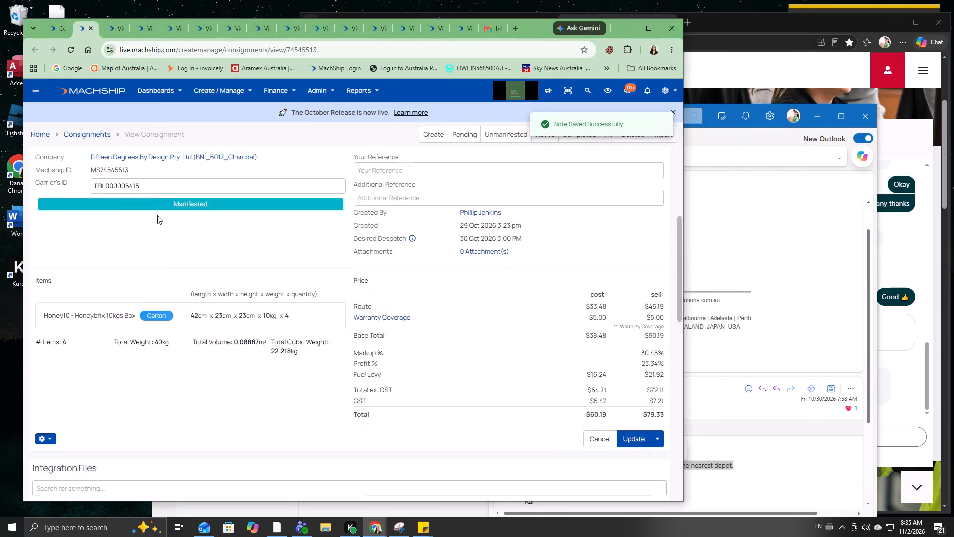
scroll(157, 215, "up", 18)
left_click(115, 25)
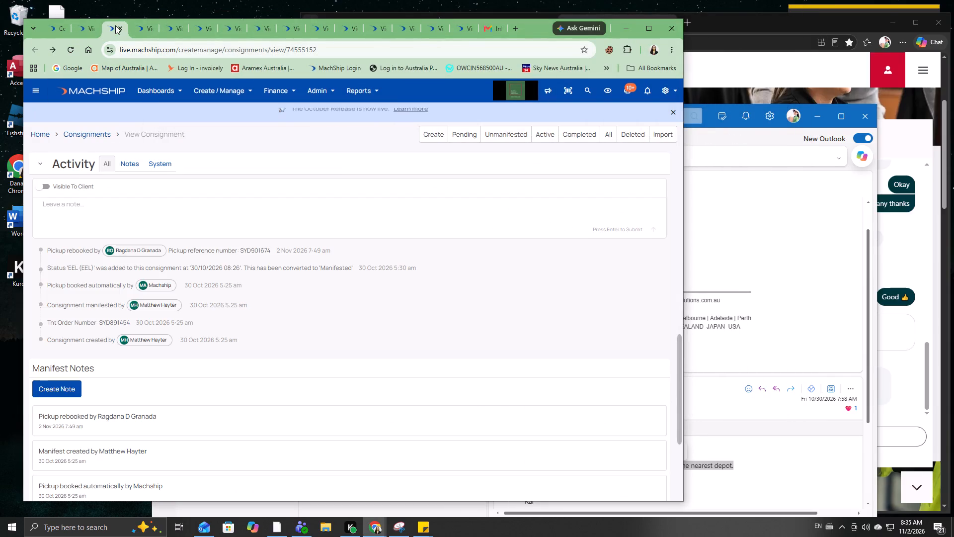
left_click(137, 31)
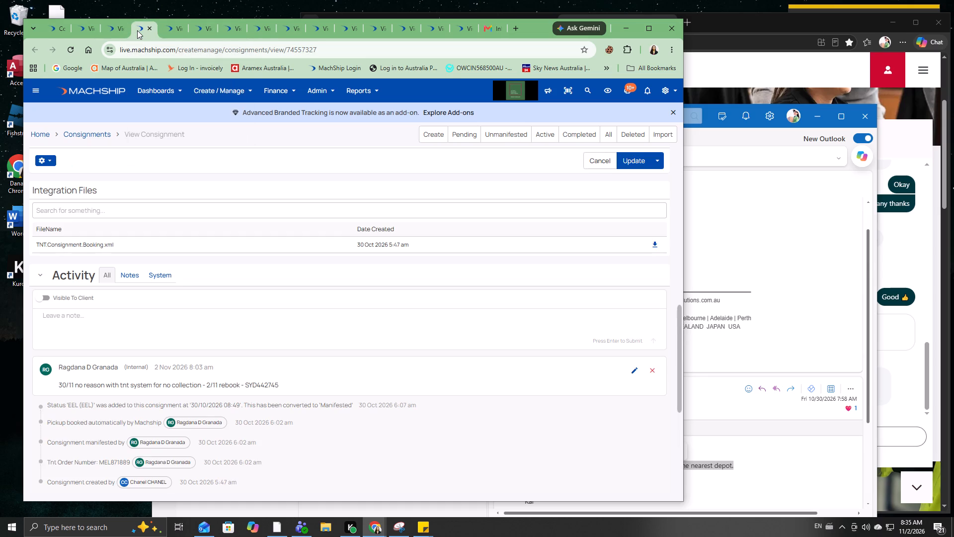
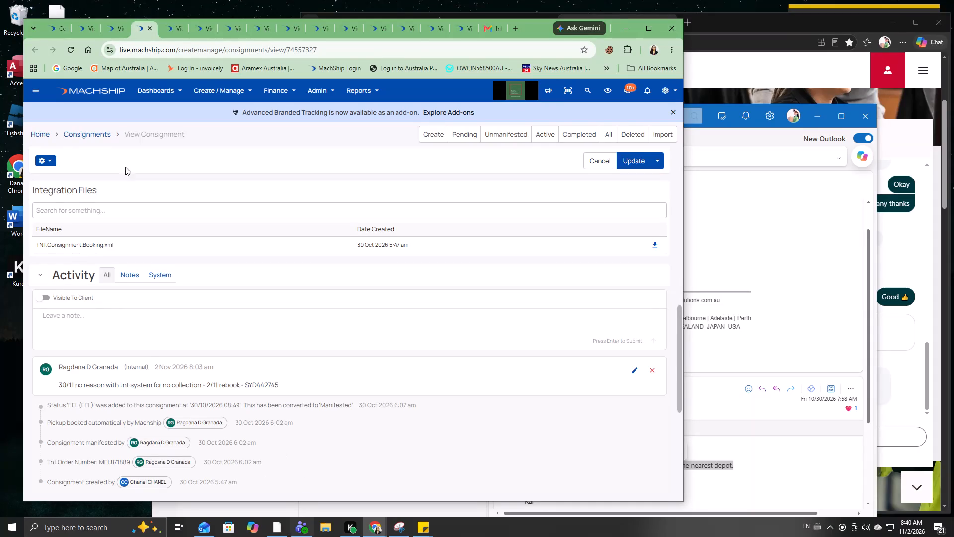
Open the Consignment Status dashboard and filter the consignments to those with Unmanifested status.
left_click(50, 22)
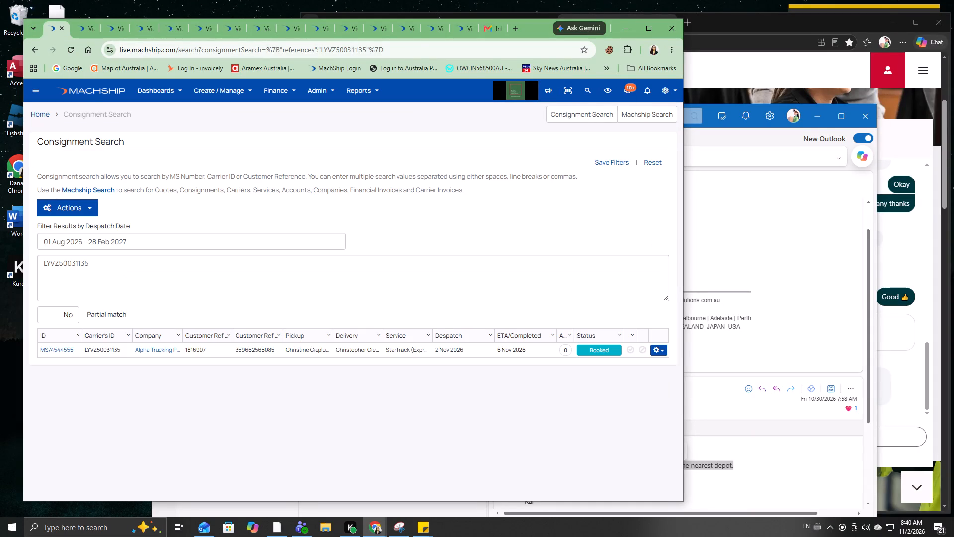
left_click(91, 96)
left_click(31, 88)
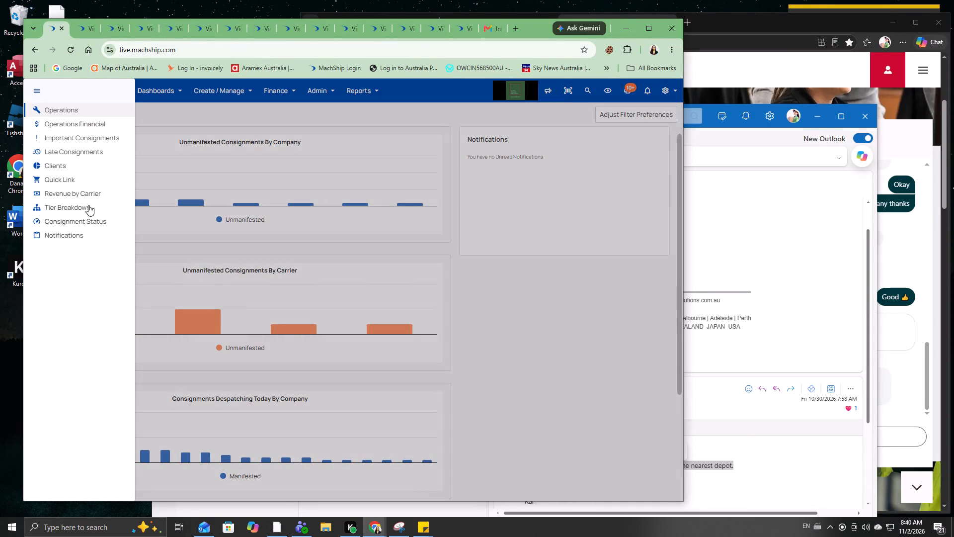
left_click(95, 225)
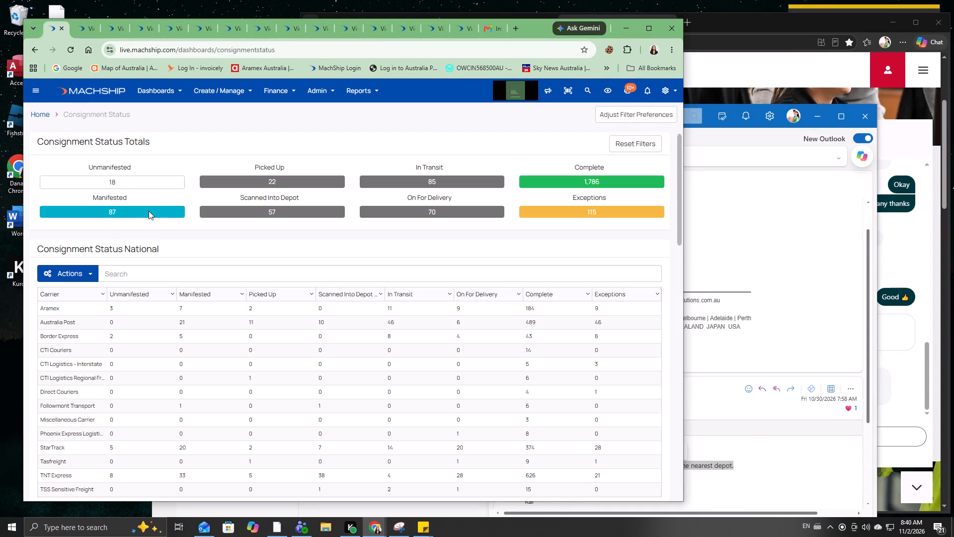
left_click(130, 186)
left_click(130, 186)
left_click(130, 186)
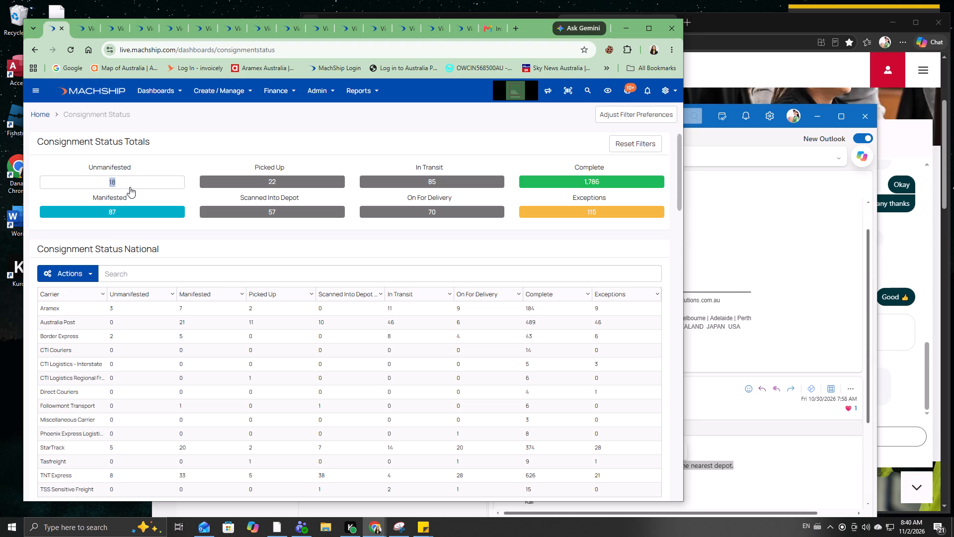
scroll(298, 323, "down", 20)
scroll(298, 323, "down", 20)
scroll(298, 323, "down", 18)
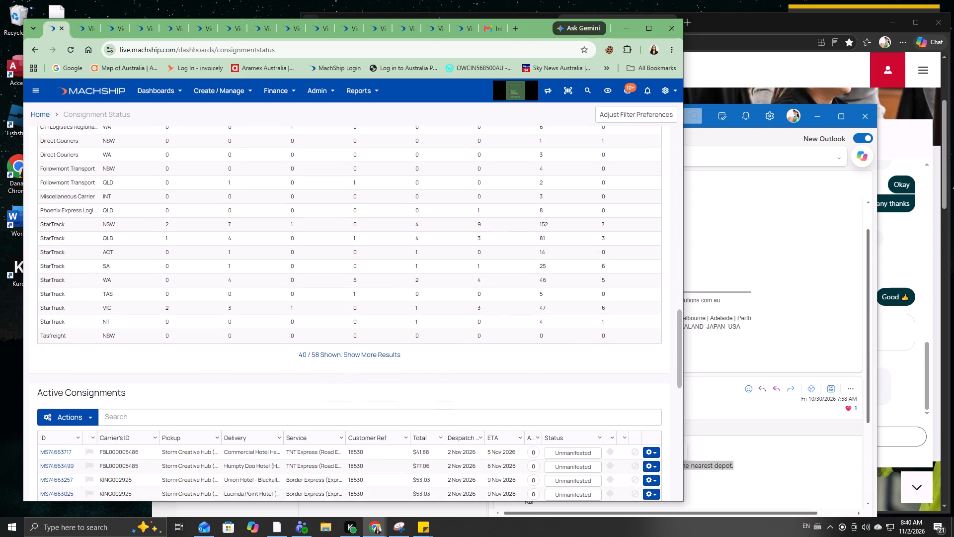
scroll(358, 413, "down", 3)
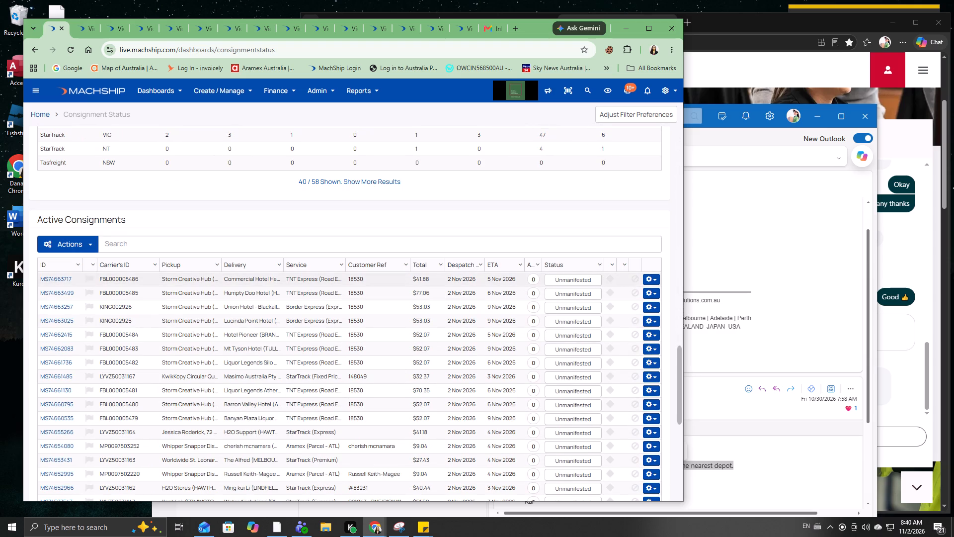
right_click(69, 280)
left_click(110, 298)
right_click(71, 289)
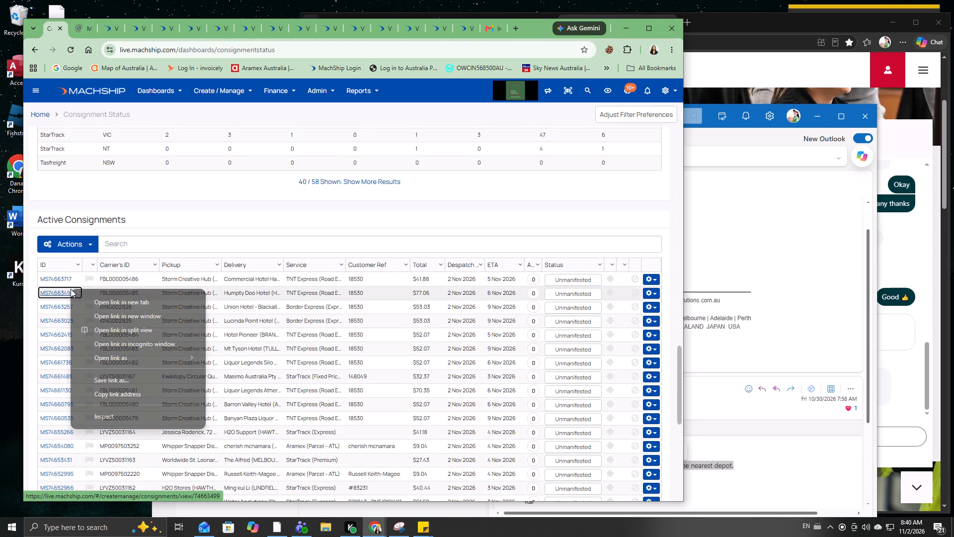
left_click(102, 296)
right_click(62, 304)
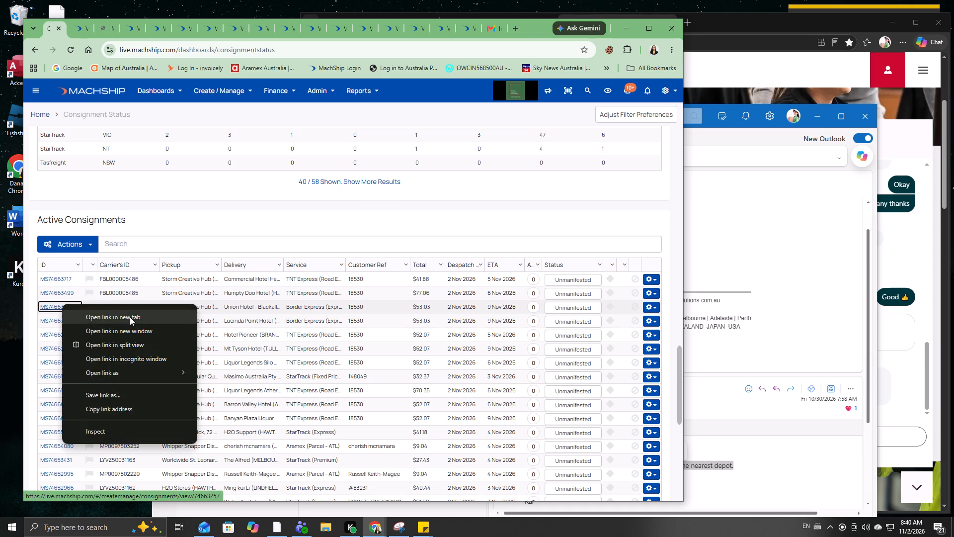
left_click(130, 317)
right_click(58, 323)
left_click(109, 338)
right_click(59, 337)
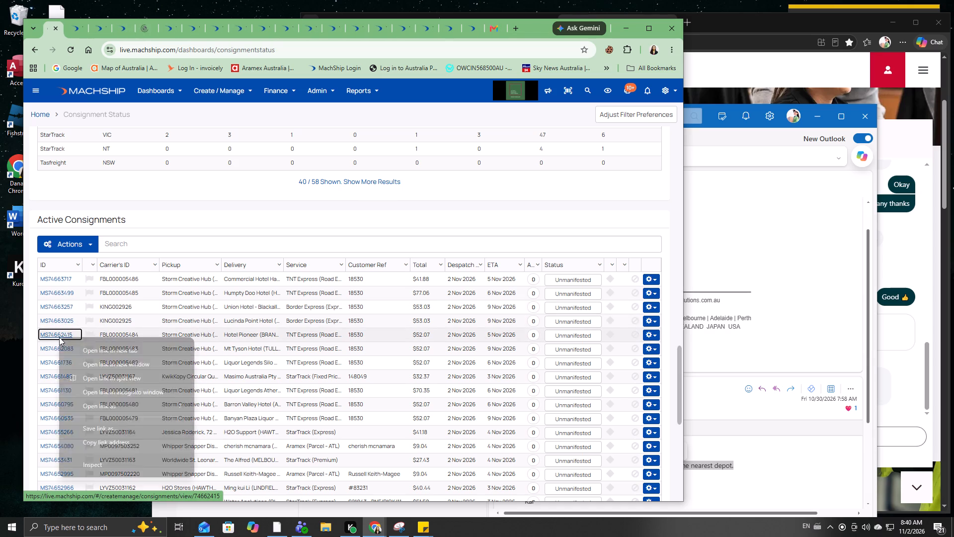
left_click(137, 358)
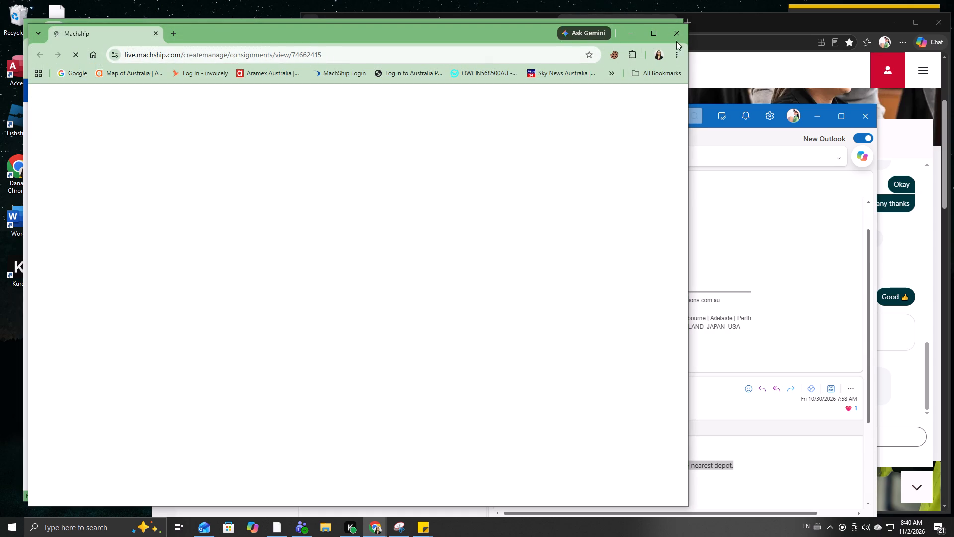
left_click(671, 37)
right_click(64, 335)
left_click(124, 343)
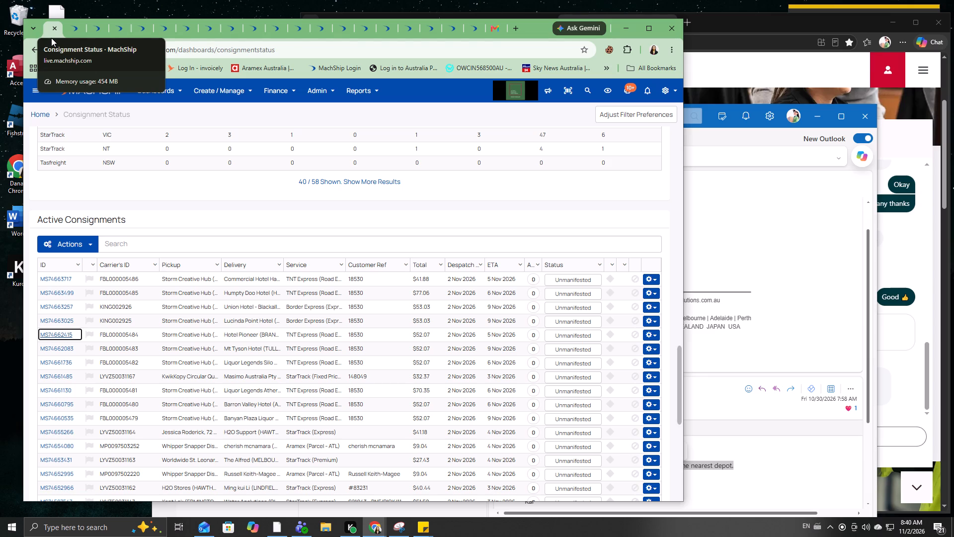
left_click(73, 26)
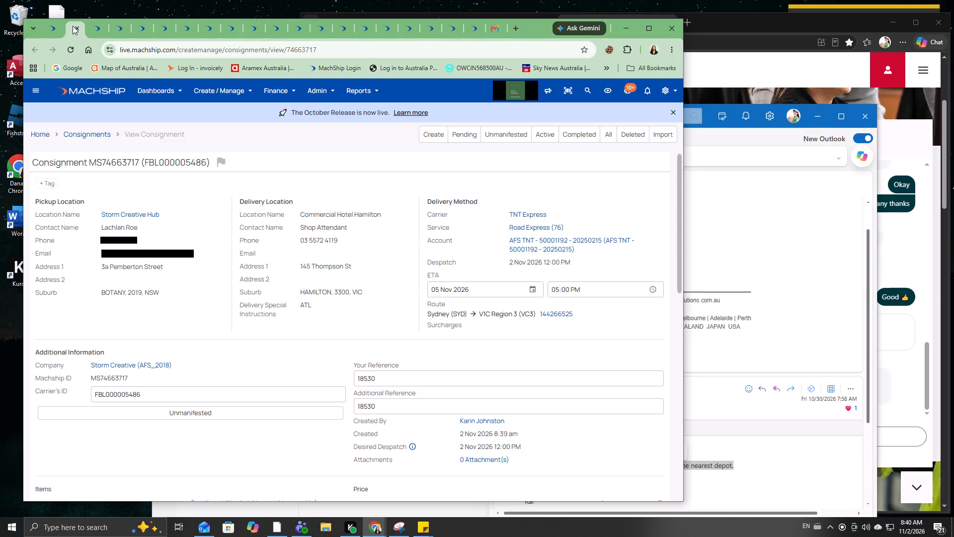
scroll(81, 214, "down", 4)
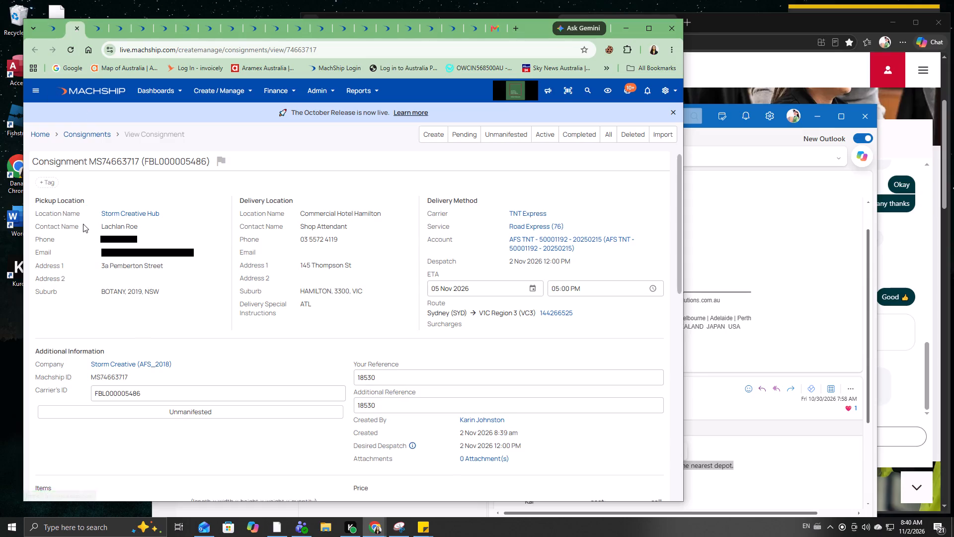
scroll(83, 224, "down", 20)
left_click(49, 253)
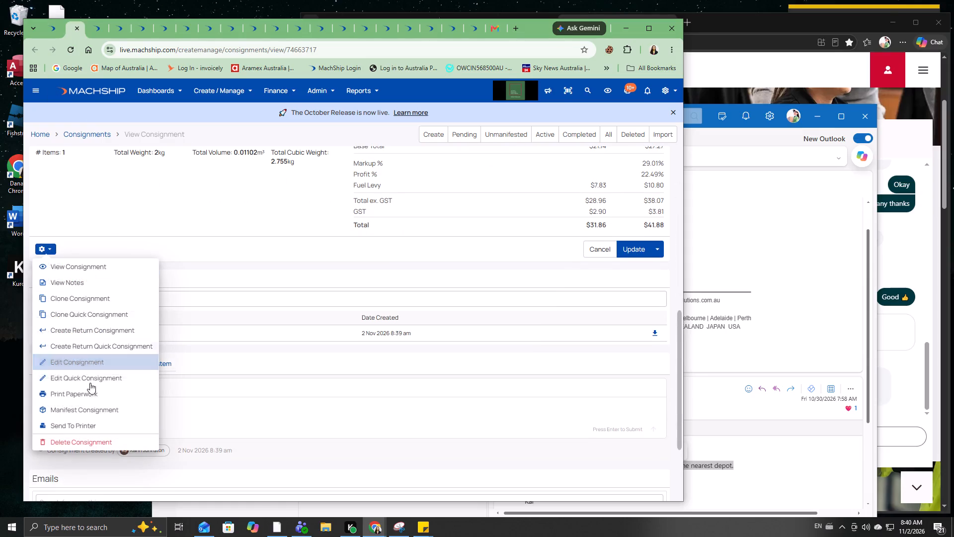
left_click(97, 406)
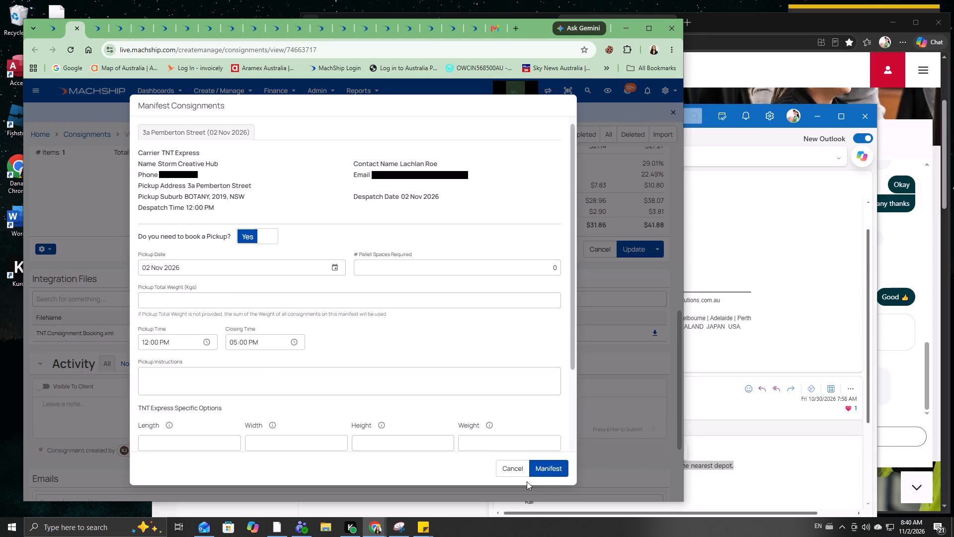
left_click(546, 472)
left_click(92, 34)
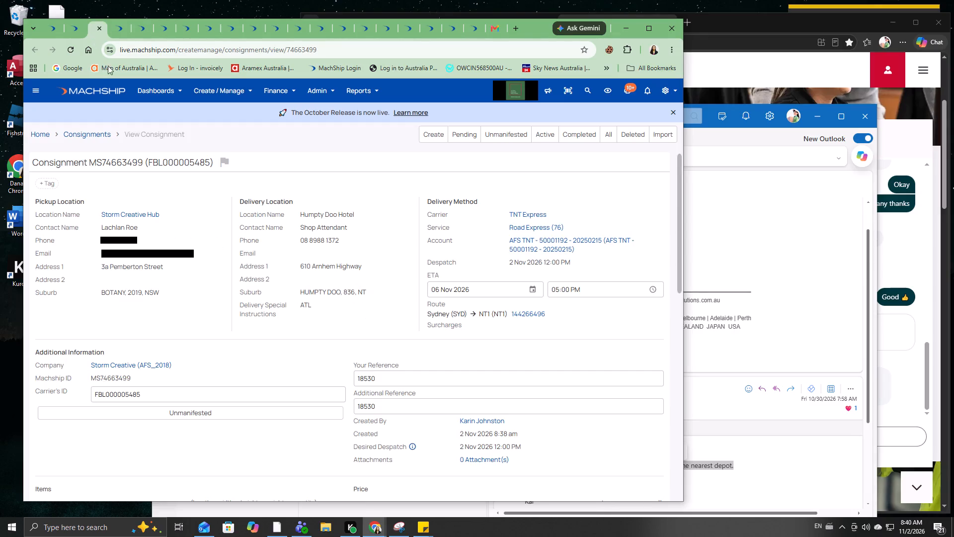
scroll(221, 217, "down", 20)
scroll(221, 217, "down", 2)
left_click(48, 281)
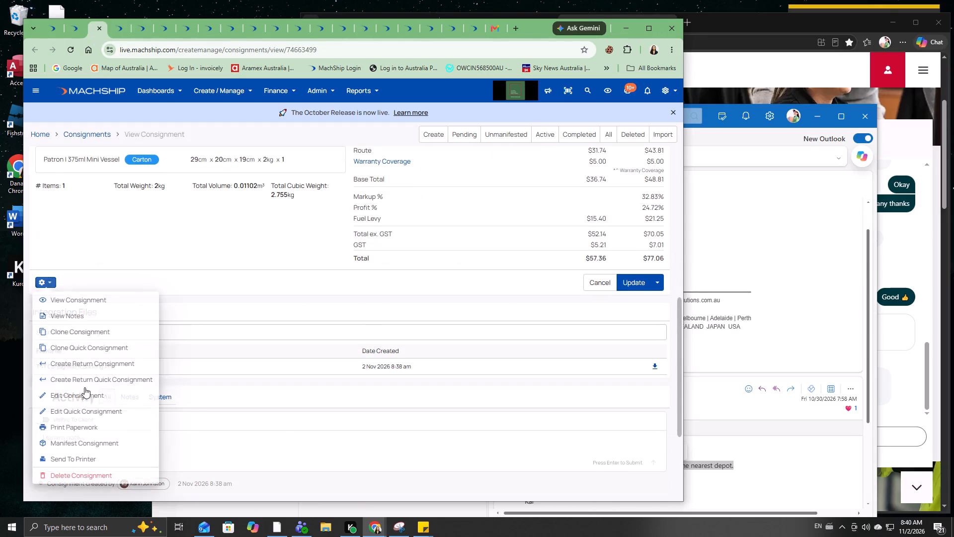
left_click(105, 438)
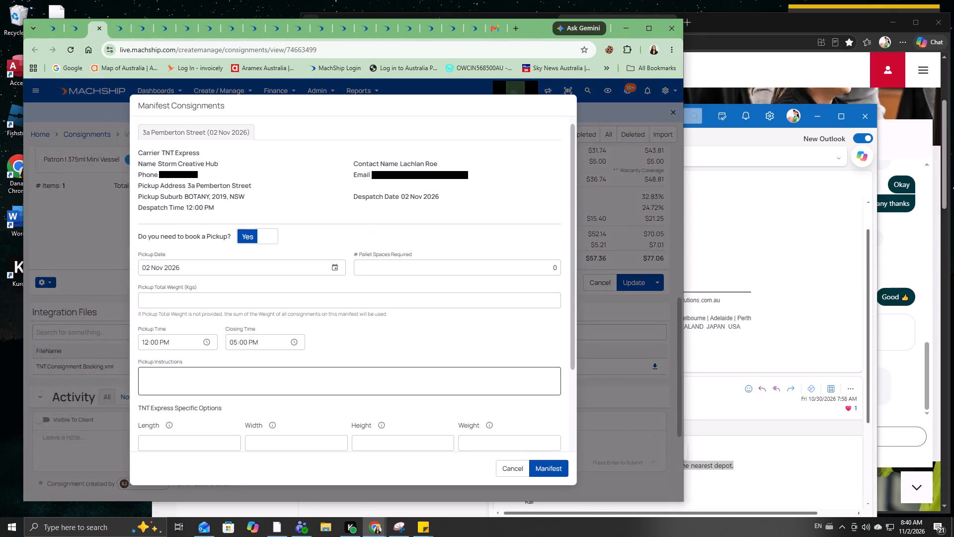
left_click(546, 469)
left_click(122, 34)
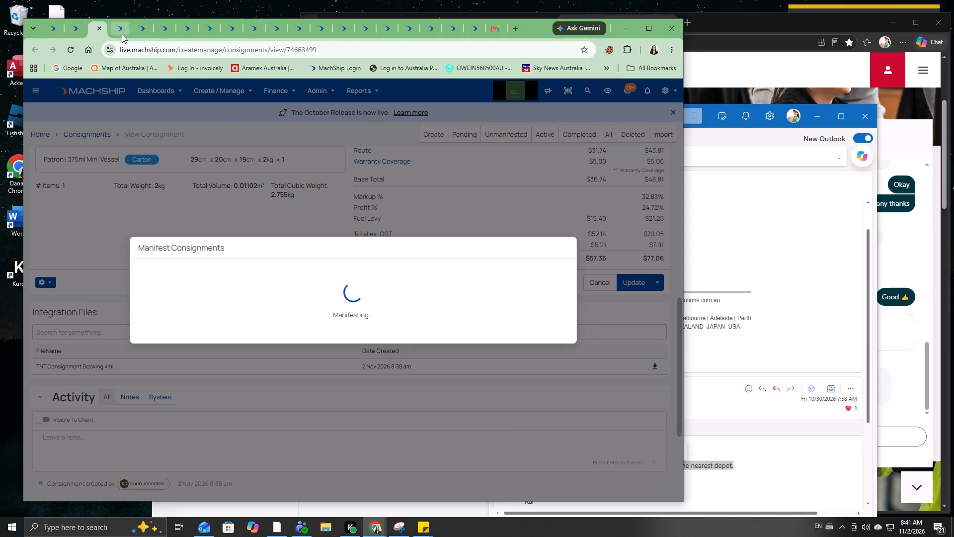
scroll(147, 161, "down", 20)
scroll(147, 161, "down", 3)
scroll(62, 345, "down", 6)
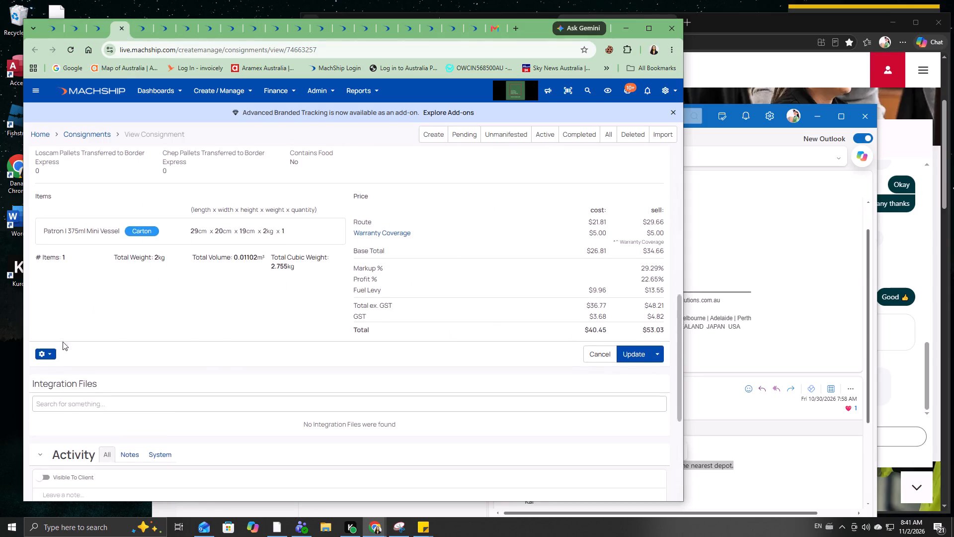
left_click(49, 269)
left_click(113, 424)
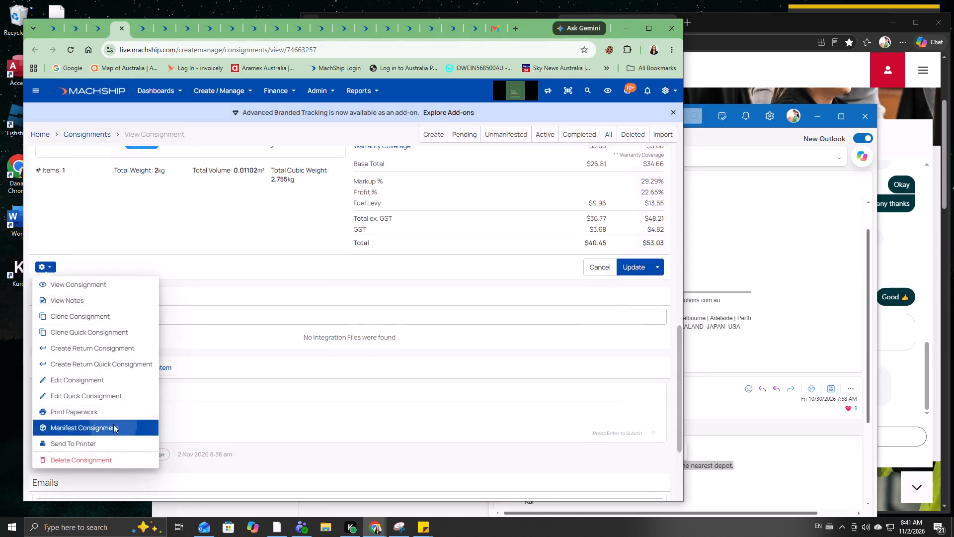
left_click(549, 465)
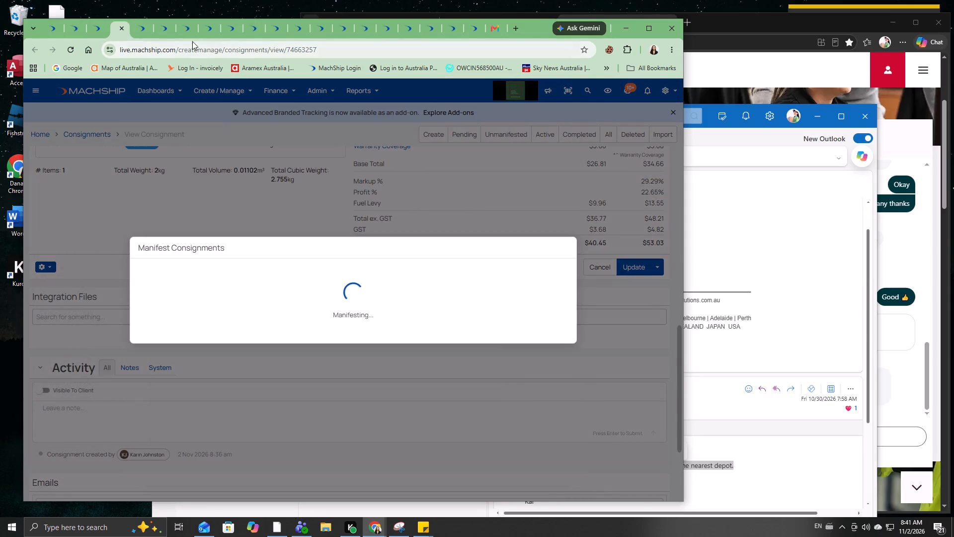
left_click(137, 30)
scroll(121, 184, "down", 20)
scroll(121, 184, "down", 13)
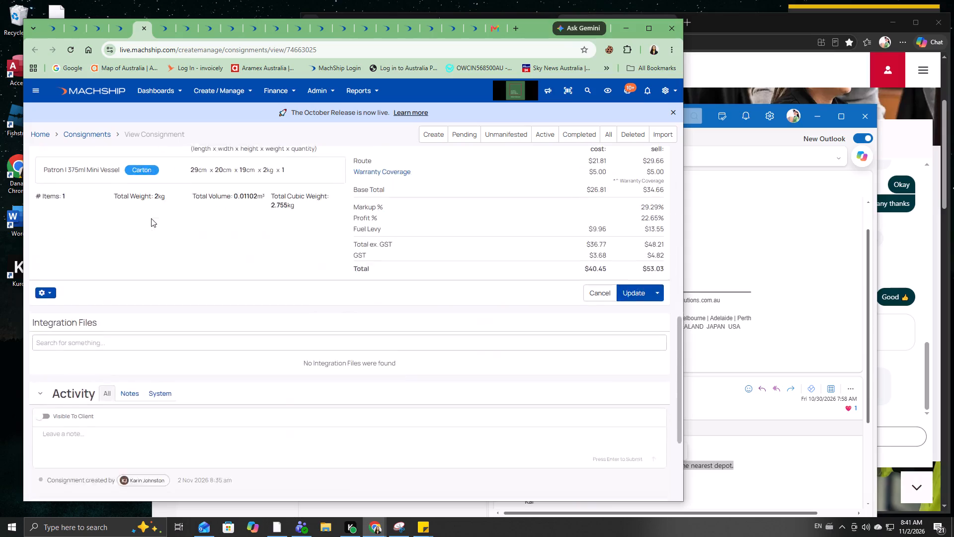
left_click(53, 200)
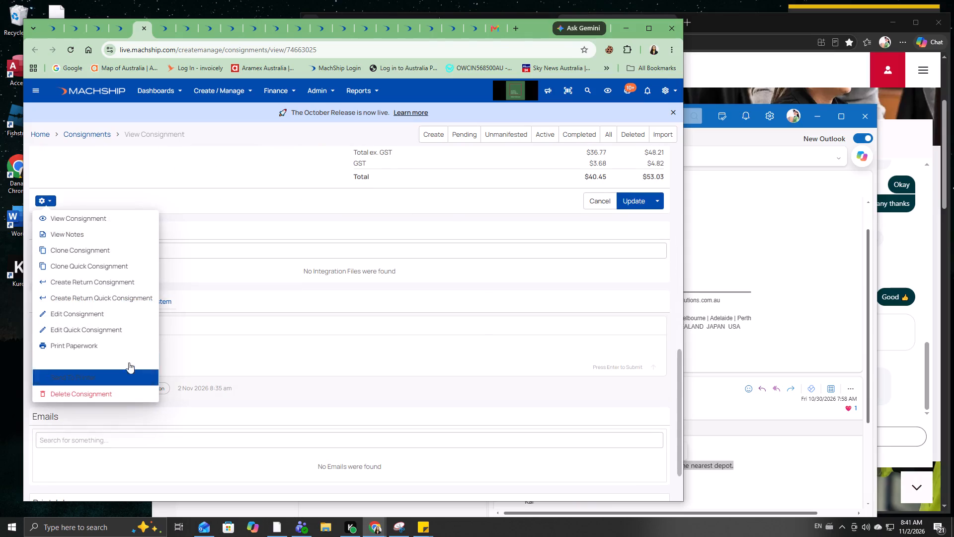
left_click(129, 362)
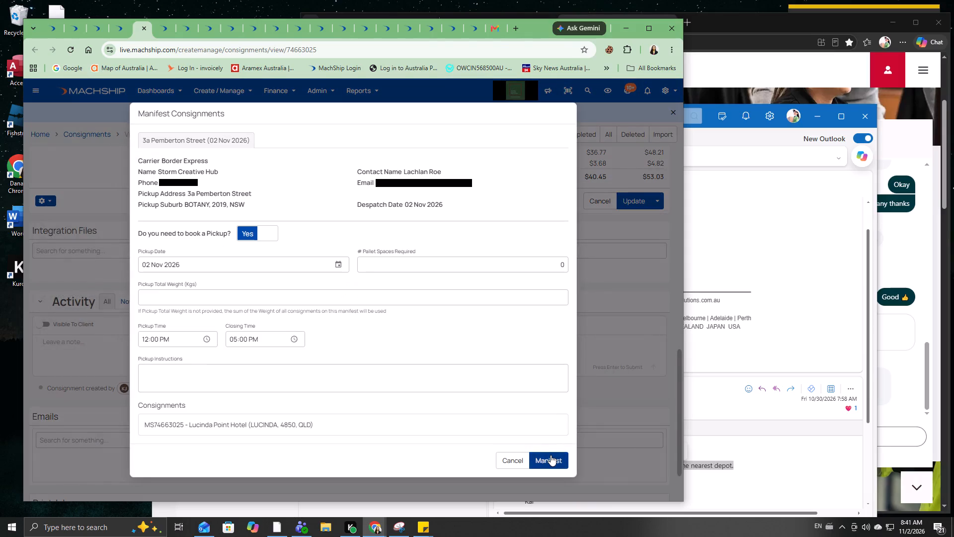
left_click(551, 455)
left_click(159, 29)
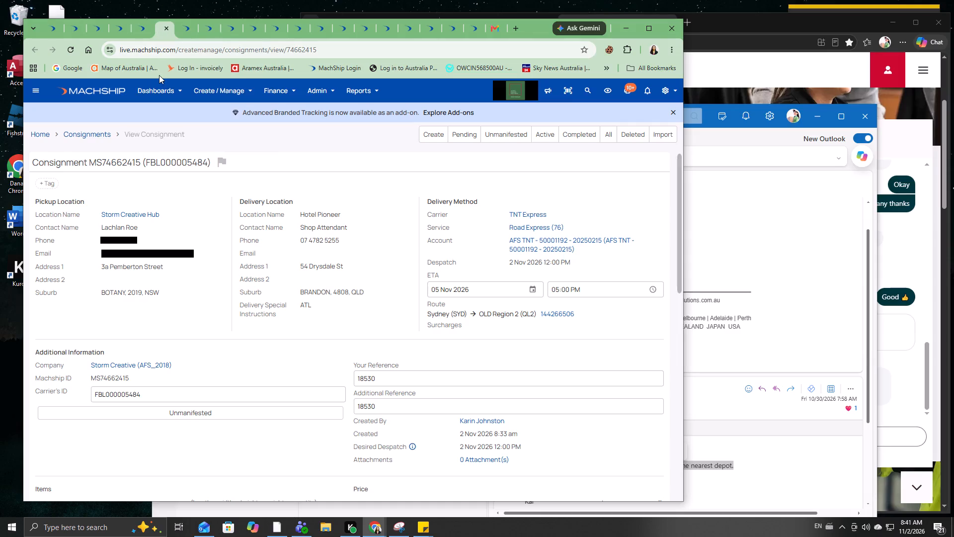
scroll(180, 136, "down", 20)
scroll(180, 136, "down", 12)
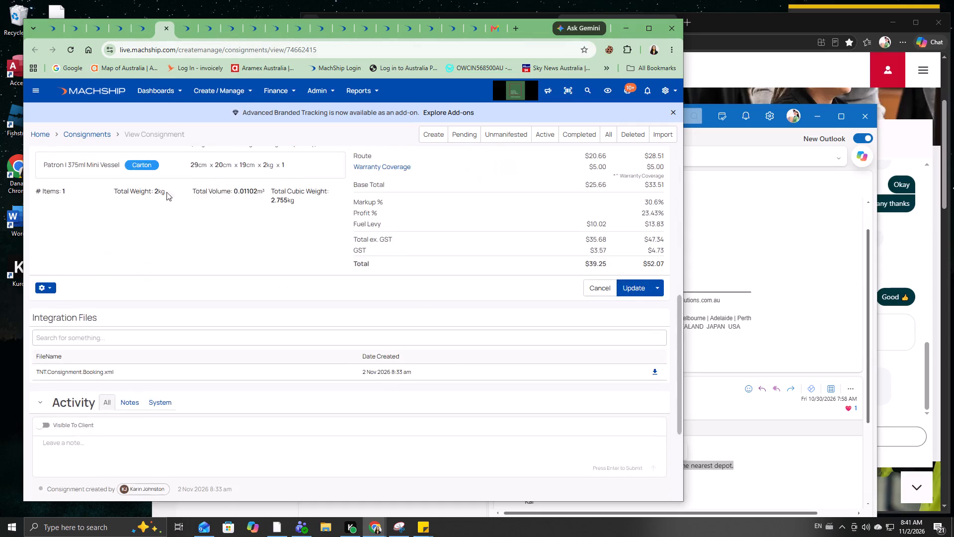
scroll(112, 220, "down", 7)
left_click(51, 171)
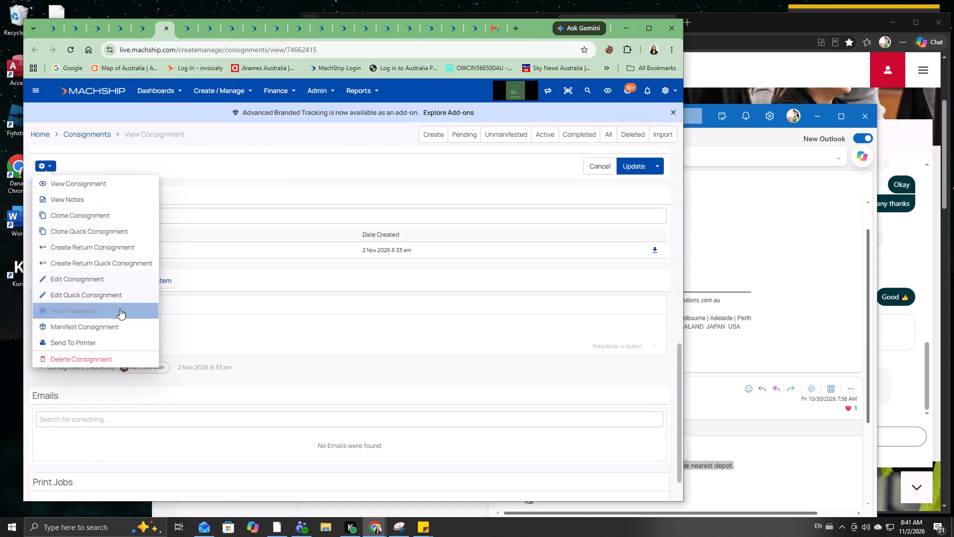
left_click(130, 327)
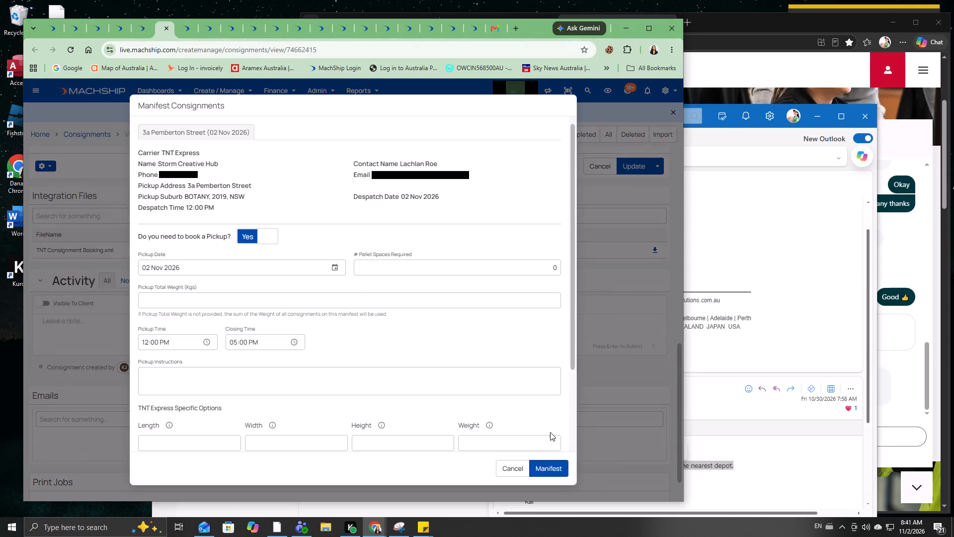
double_click(560, 470)
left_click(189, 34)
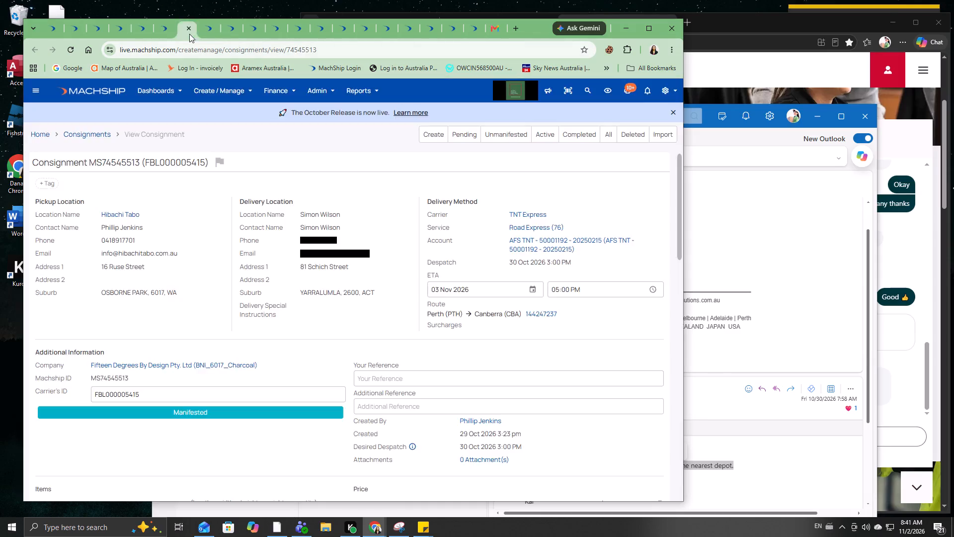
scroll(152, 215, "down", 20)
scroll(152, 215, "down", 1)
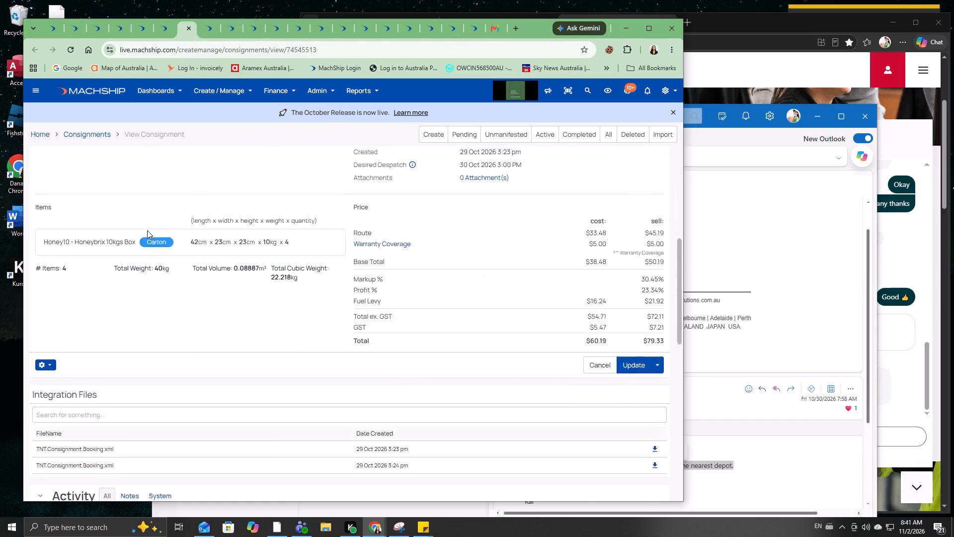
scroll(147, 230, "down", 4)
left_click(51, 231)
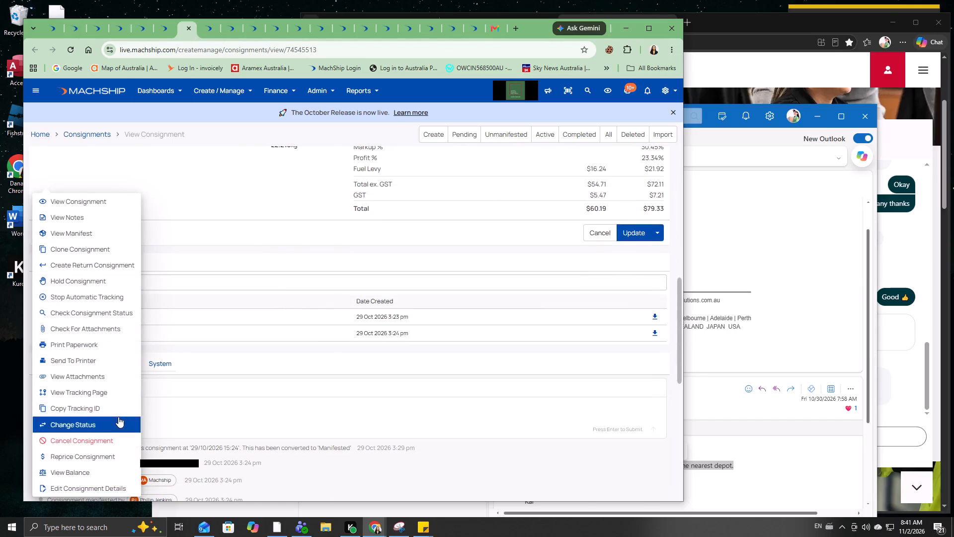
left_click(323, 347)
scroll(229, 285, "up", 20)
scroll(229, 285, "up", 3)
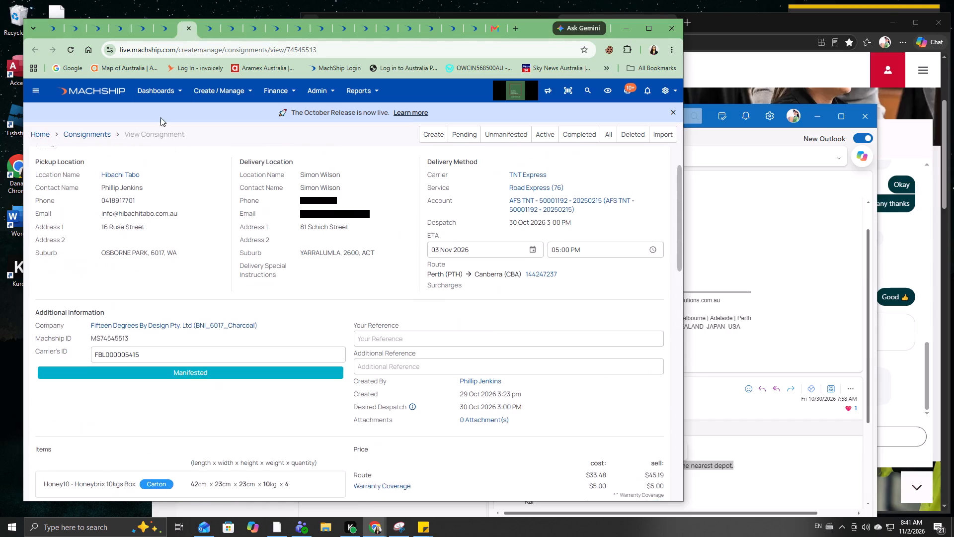
left_click(72, 33)
left_click(81, 30)
double_click(78, 28)
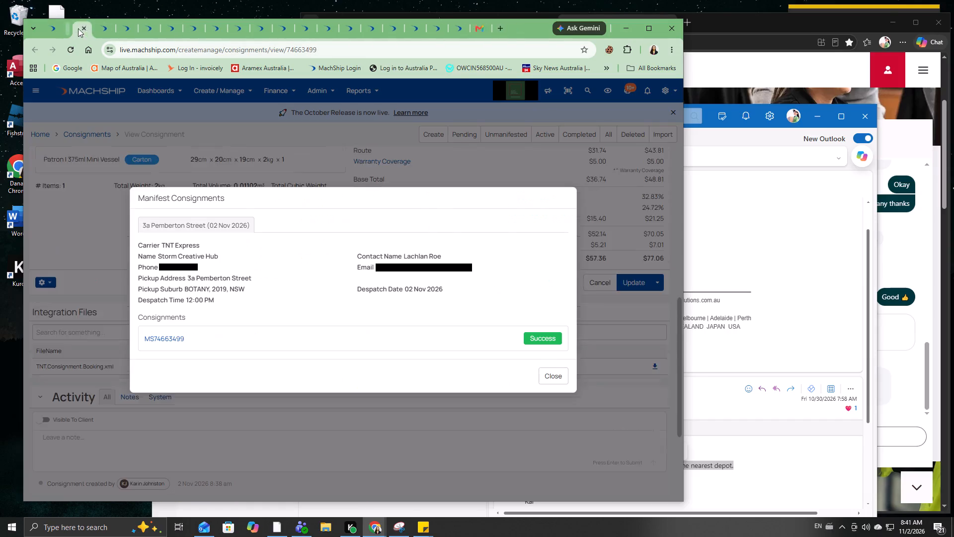
left_click(78, 28)
left_click(78, 28)
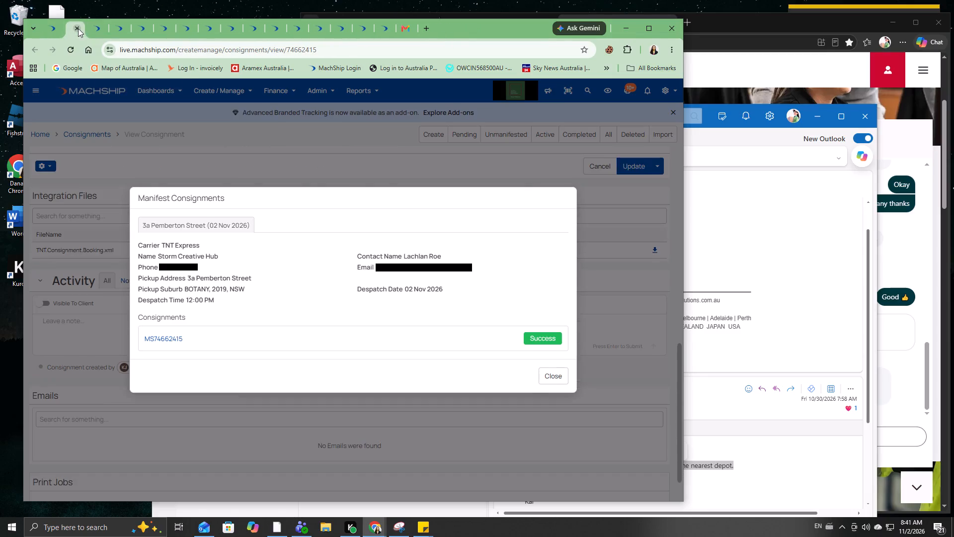
left_click(78, 28)
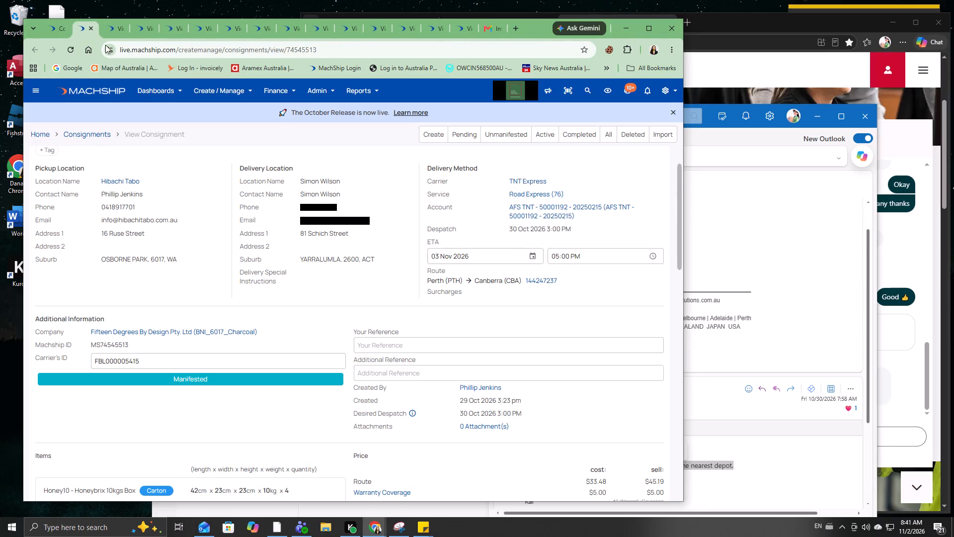
scroll(157, 185, "up", 1)
scroll(262, 244, "up", 5)
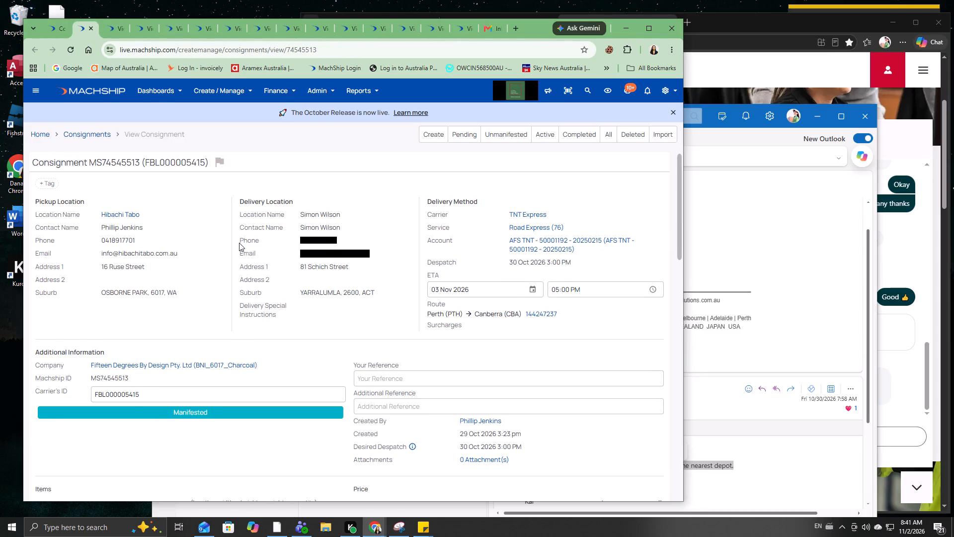
scroll(191, 276, "down", 10)
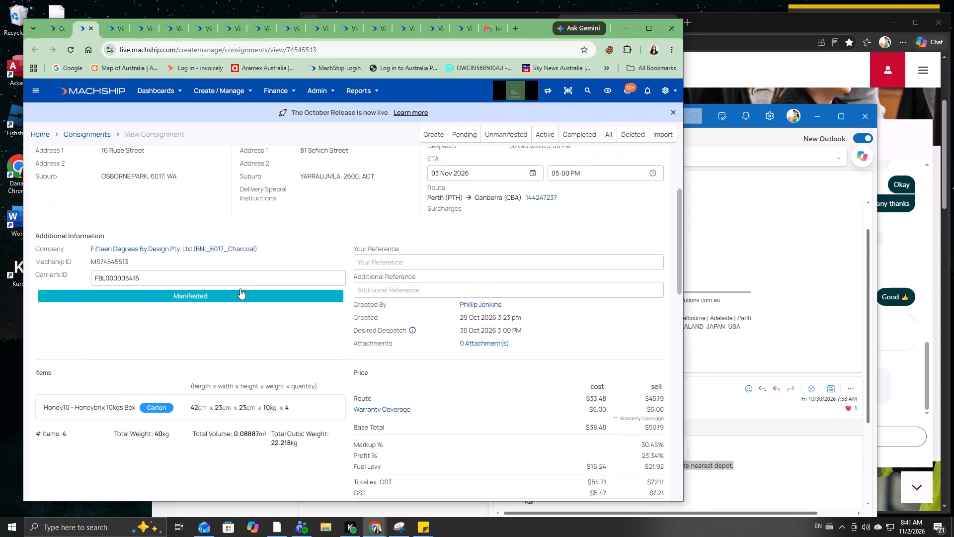
scroll(240, 288, "down", 20)
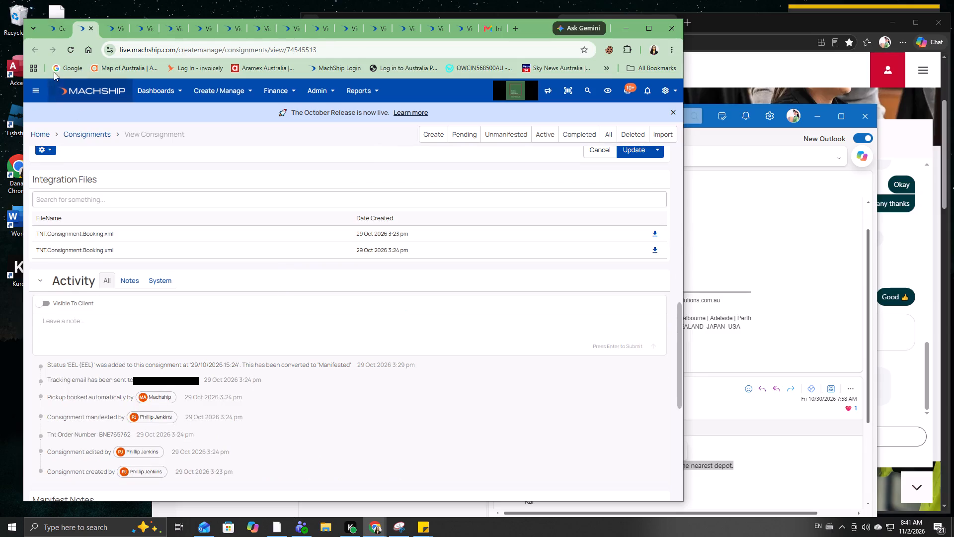
left_click(82, 48)
left_click(22, 49)
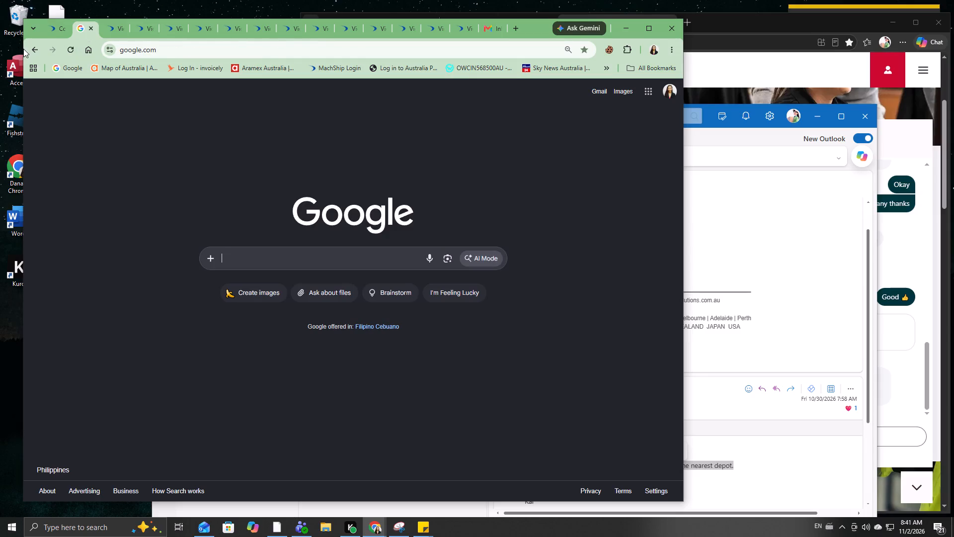
left_click(33, 51)
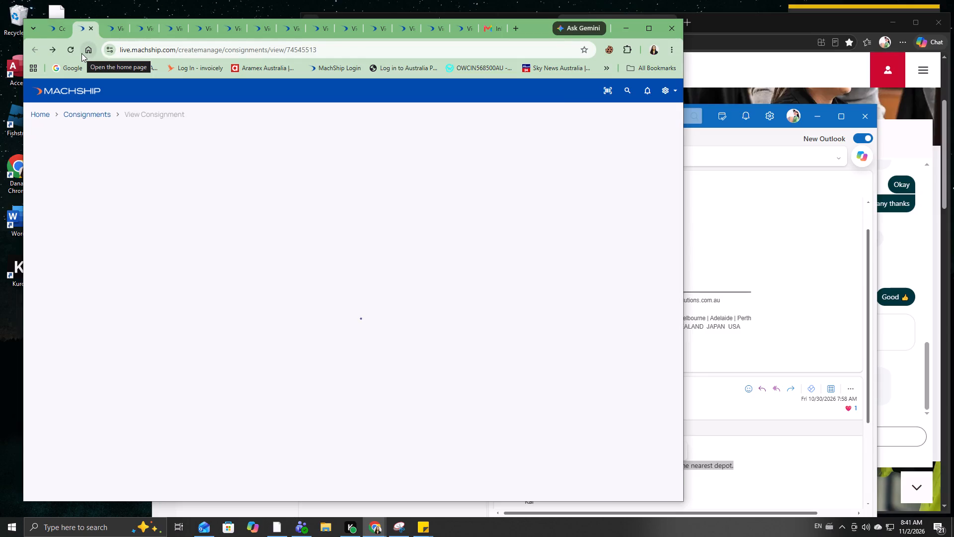
left_click(71, 51)
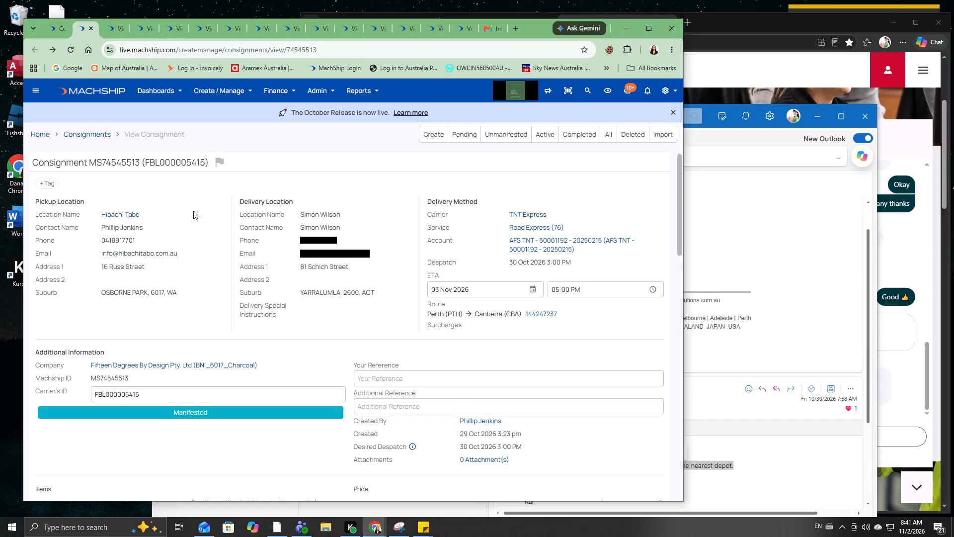
scroll(187, 227, "down", 15)
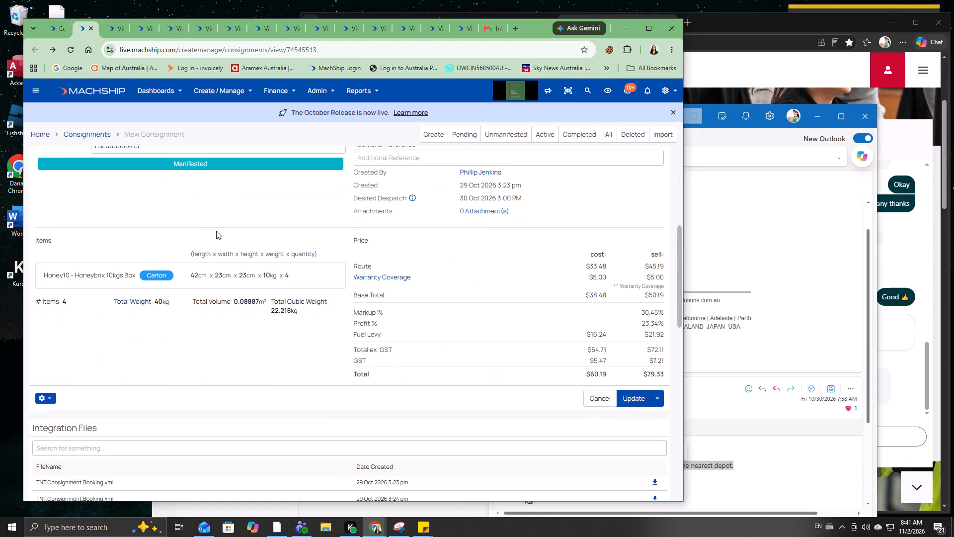
scroll(274, 255, "down", 16)
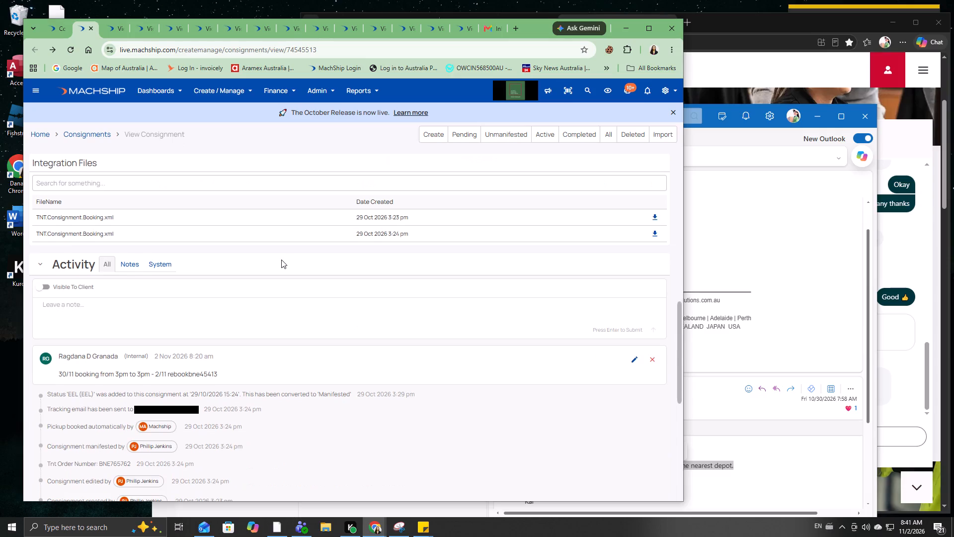
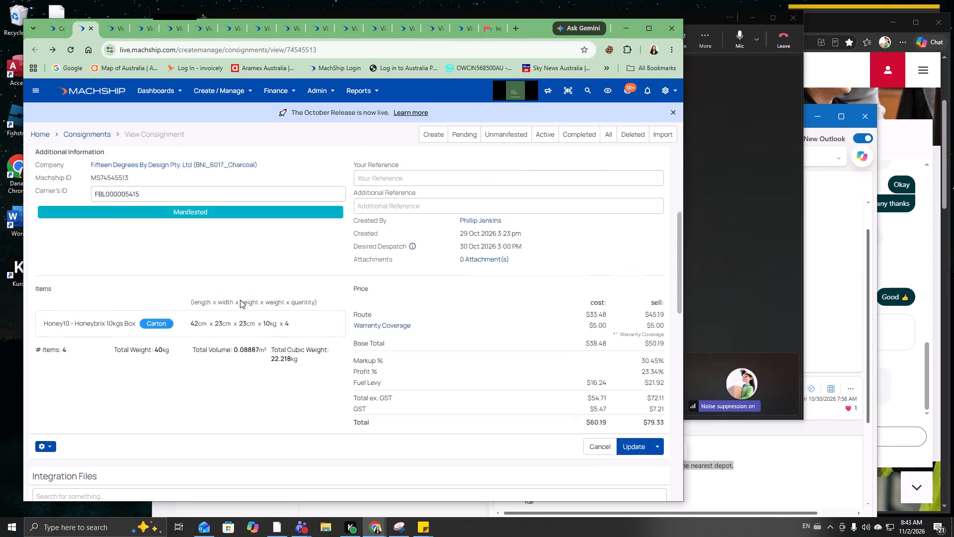
Return to the first MachShip tab, open the Consignment Status dashboard and filter the consignments to Unmanifested.
scroll(240, 300, "up", 16)
scroll(236, 255, "up", 2)
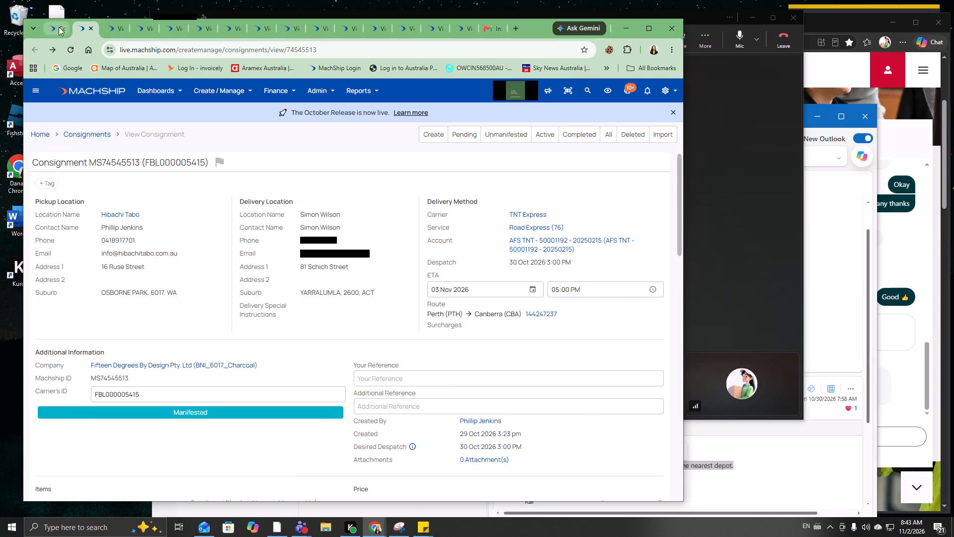
left_click(58, 27)
left_click(99, 83)
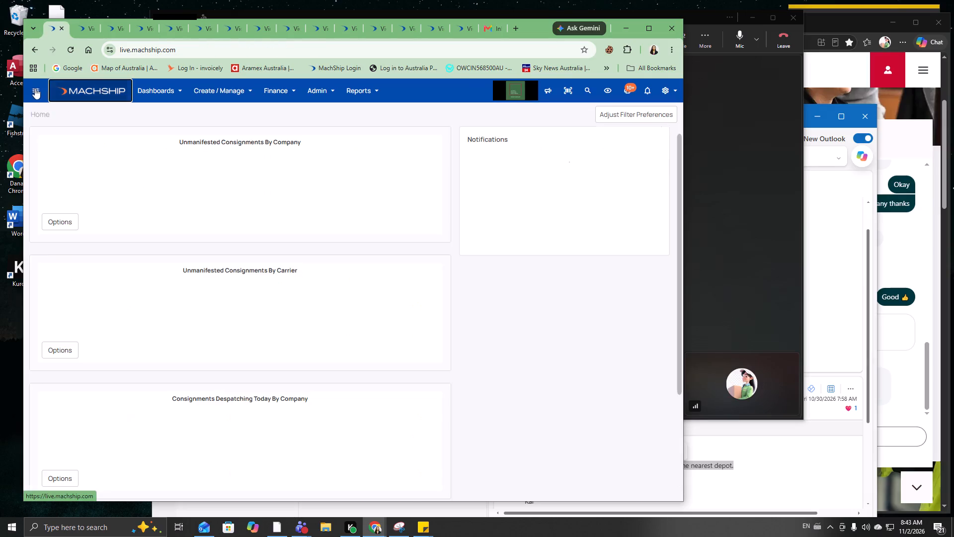
left_click(34, 89)
left_click(86, 220)
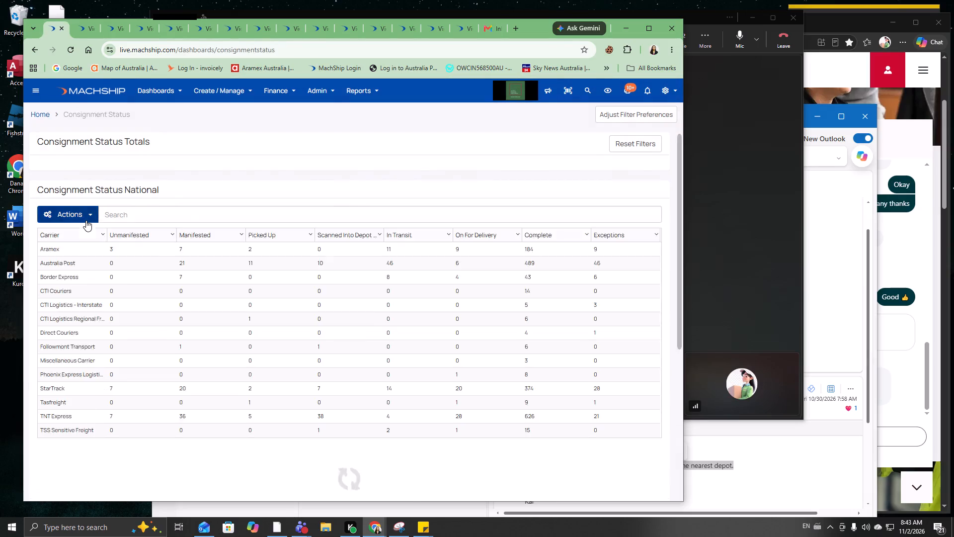
left_click(121, 185)
left_click(126, 184)
left_click(126, 184)
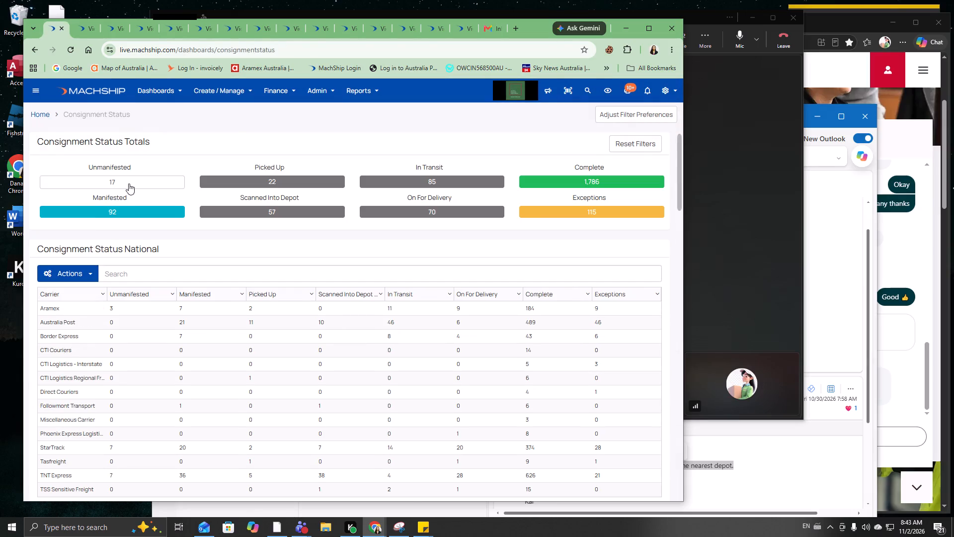
scroll(152, 205, "down", 20)
scroll(152, 205, "down", 20)
scroll(152, 205, "down", 16)
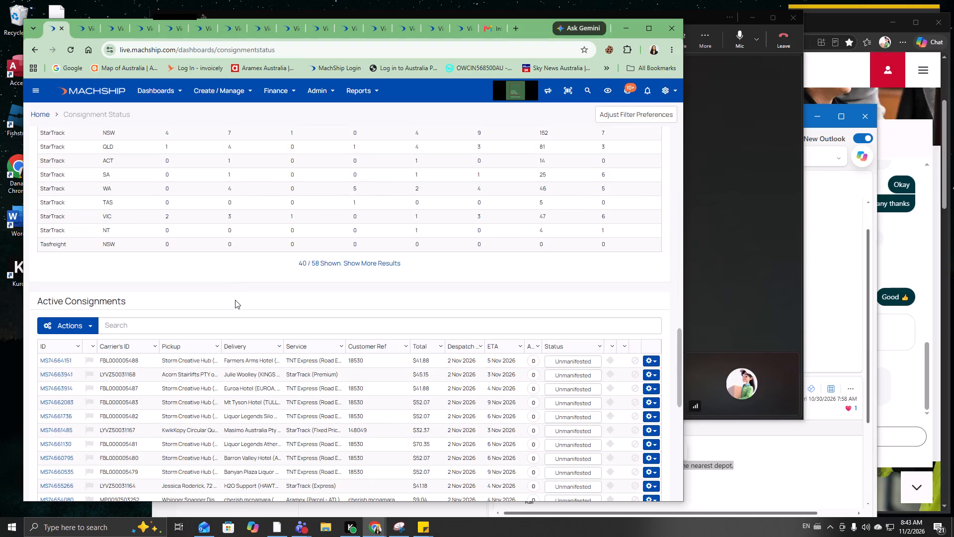
scroll(313, 326, "down", 6)
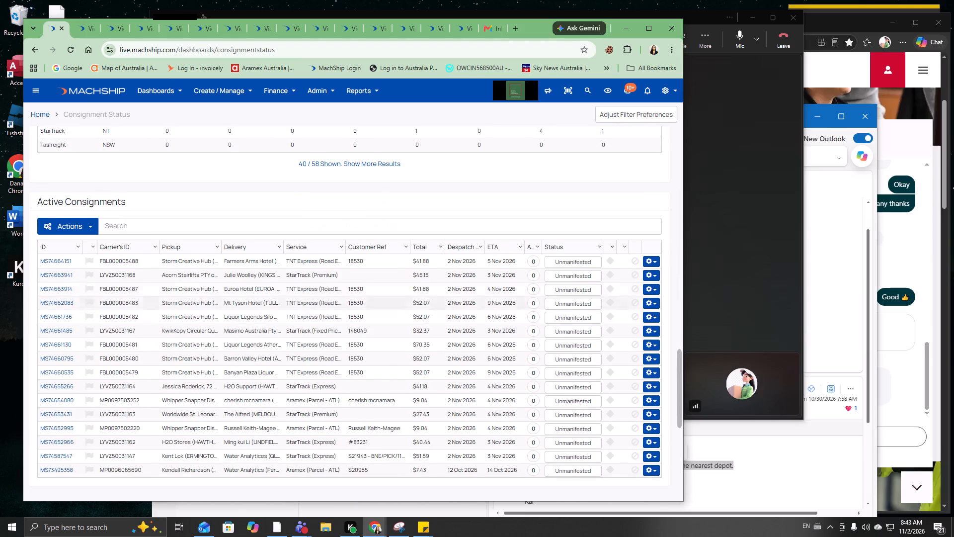
right_click(62, 261)
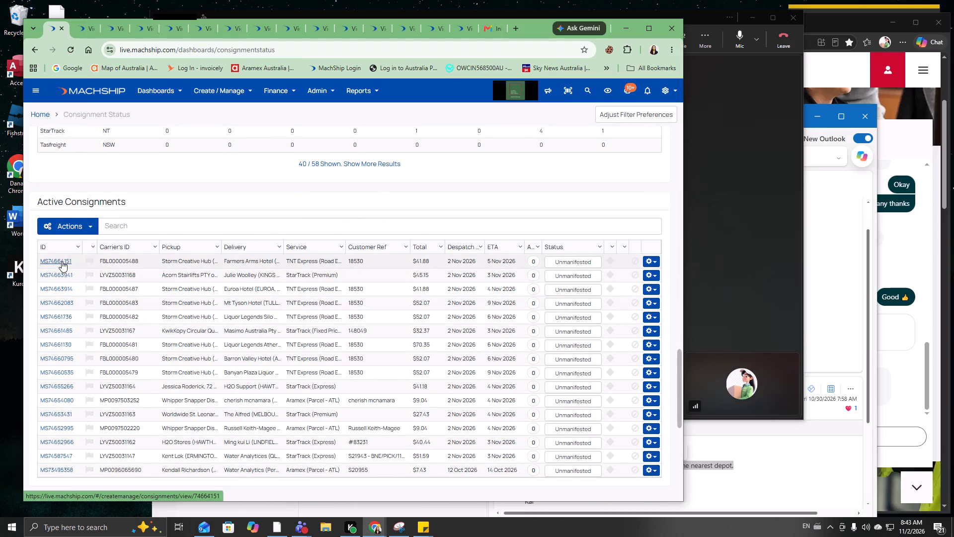
left_click(137, 274)
right_click(61, 279)
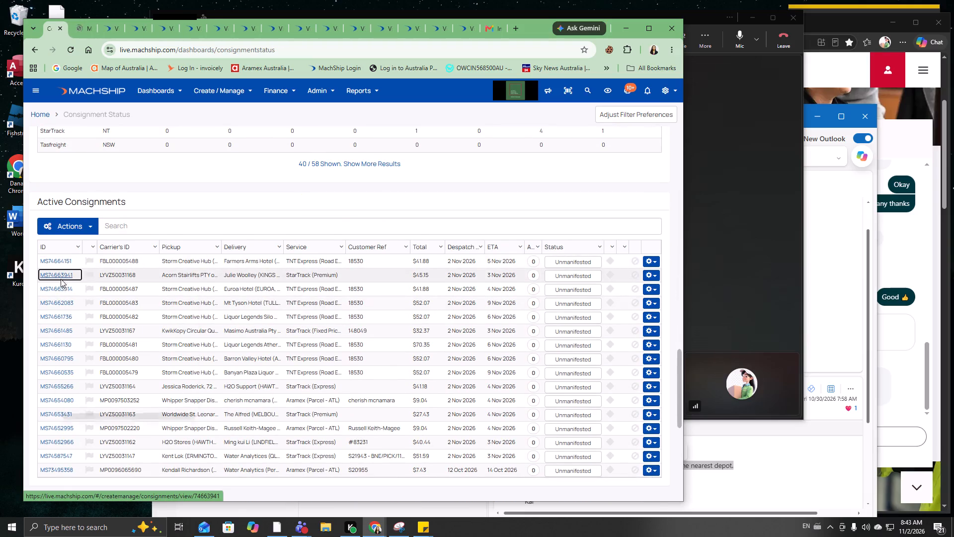
left_click(156, 295)
right_click(58, 286)
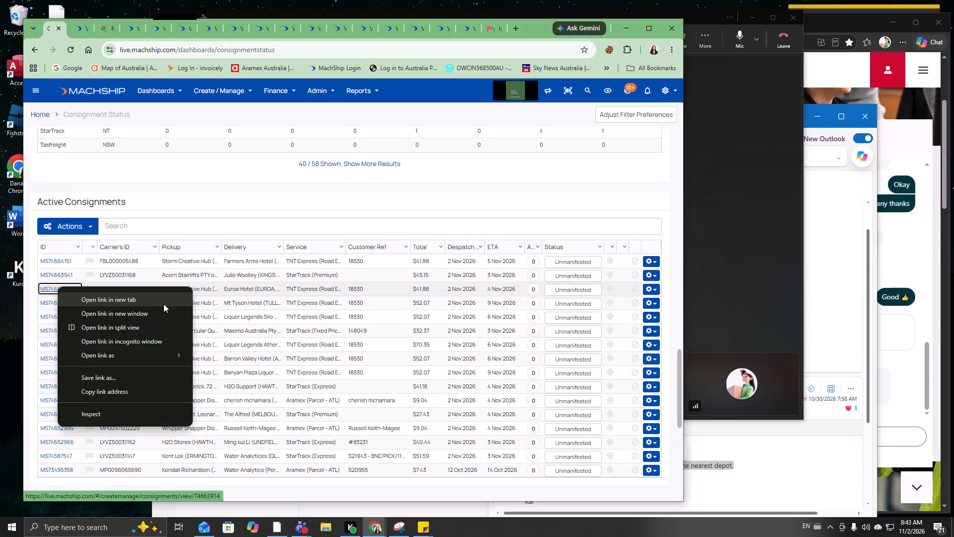
left_click(164, 304)
right_click(55, 307)
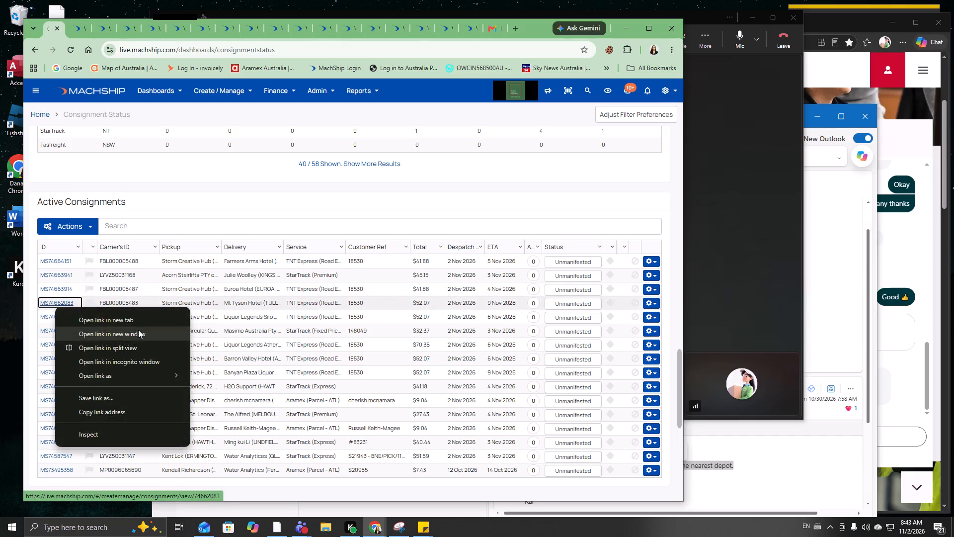
left_click(139, 320)
right_click(59, 316)
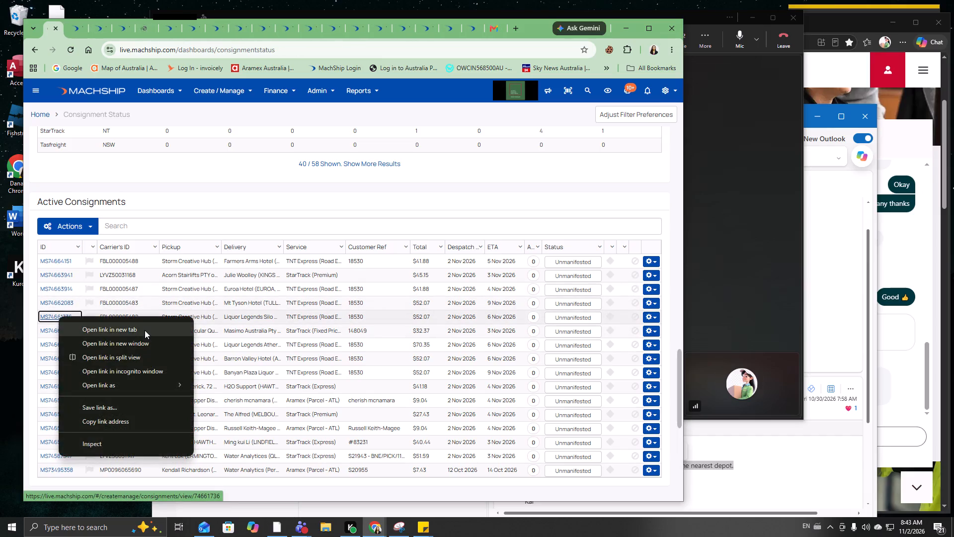
left_click(146, 331)
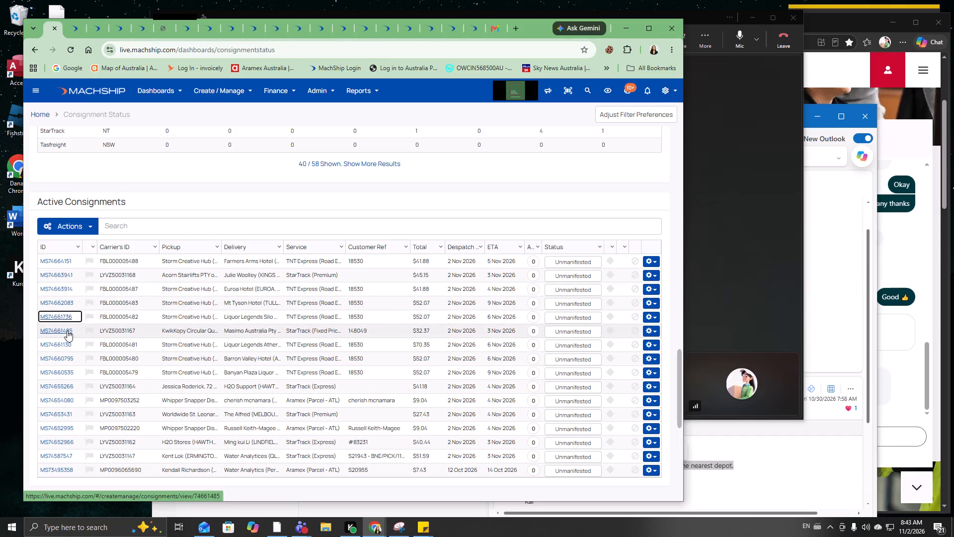
right_click(67, 331)
left_click(128, 345)
right_click(70, 342)
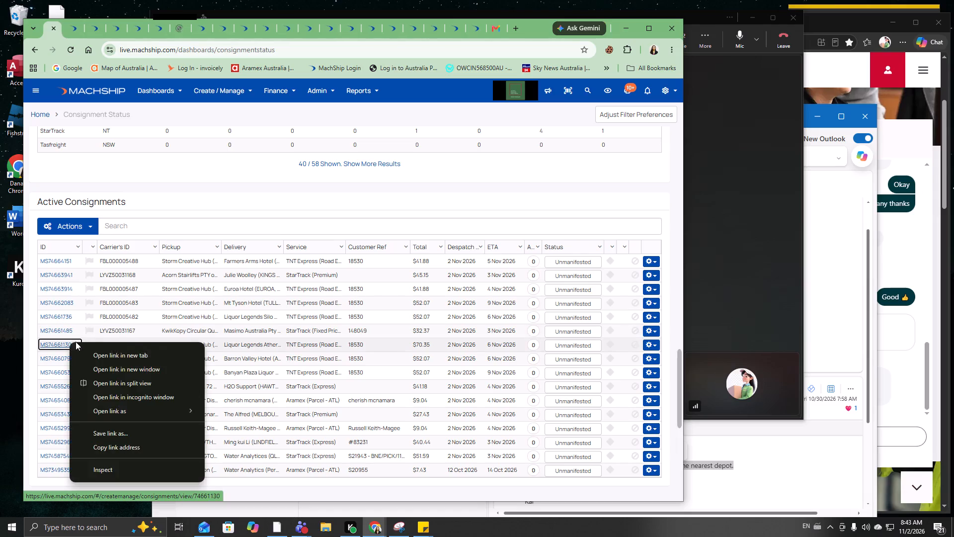
left_click(148, 356)
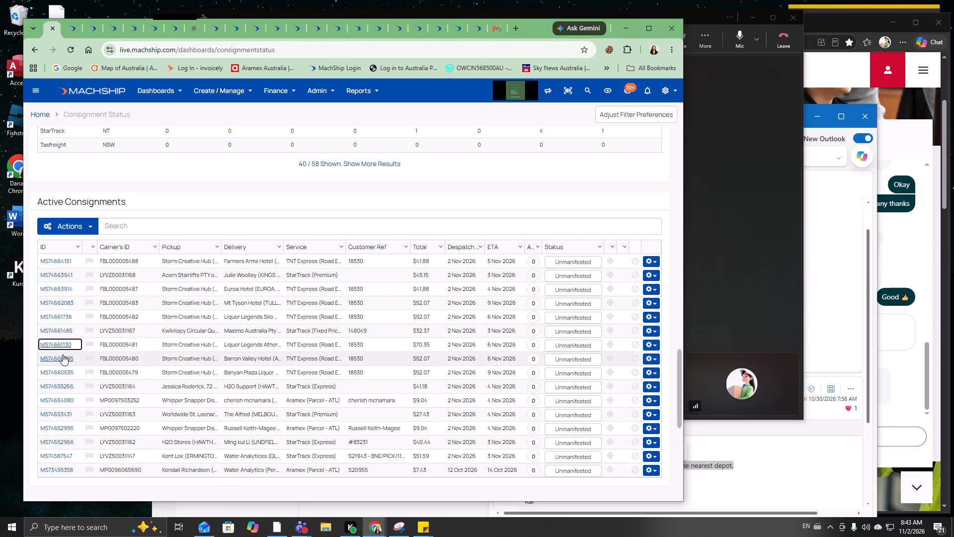
right_click(63, 355)
left_click(147, 367)
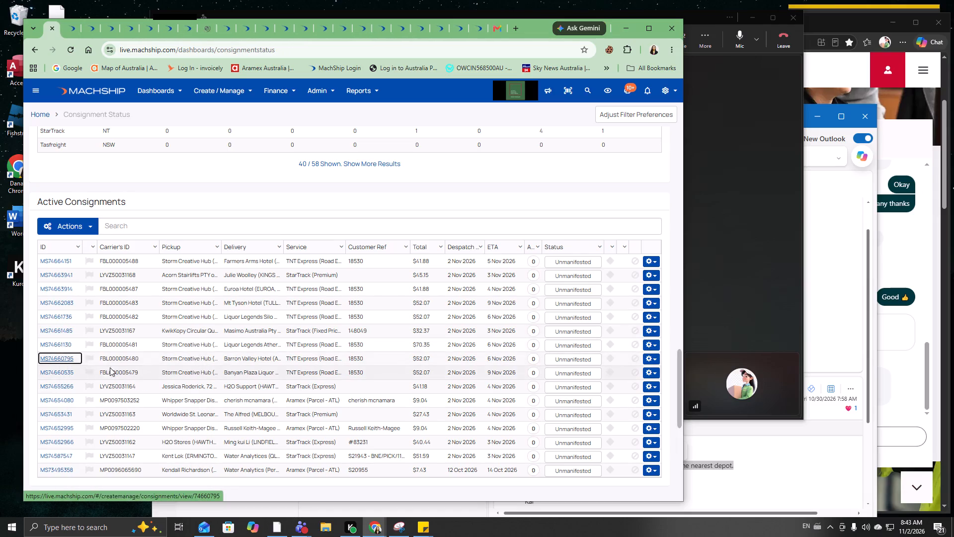
right_click(65, 371)
left_click(144, 387)
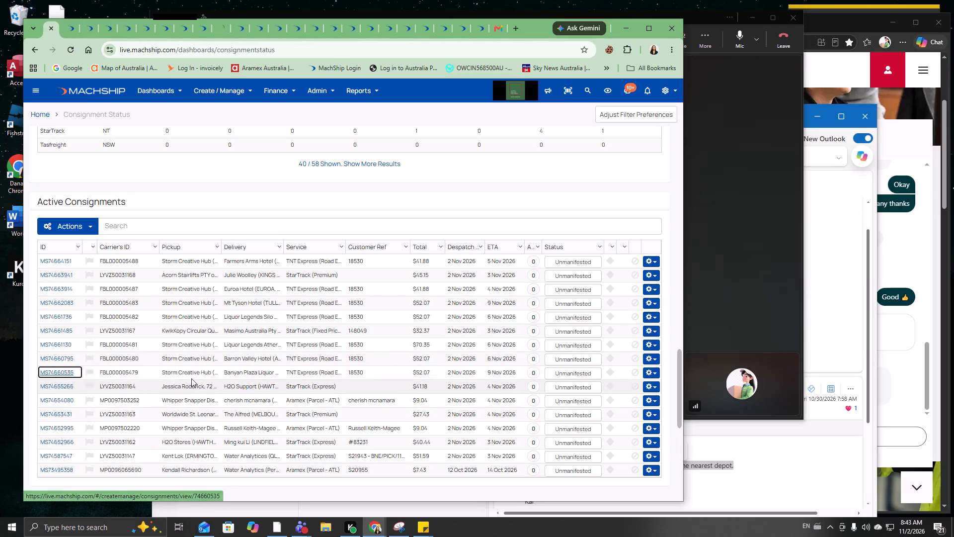
right_click(53, 385)
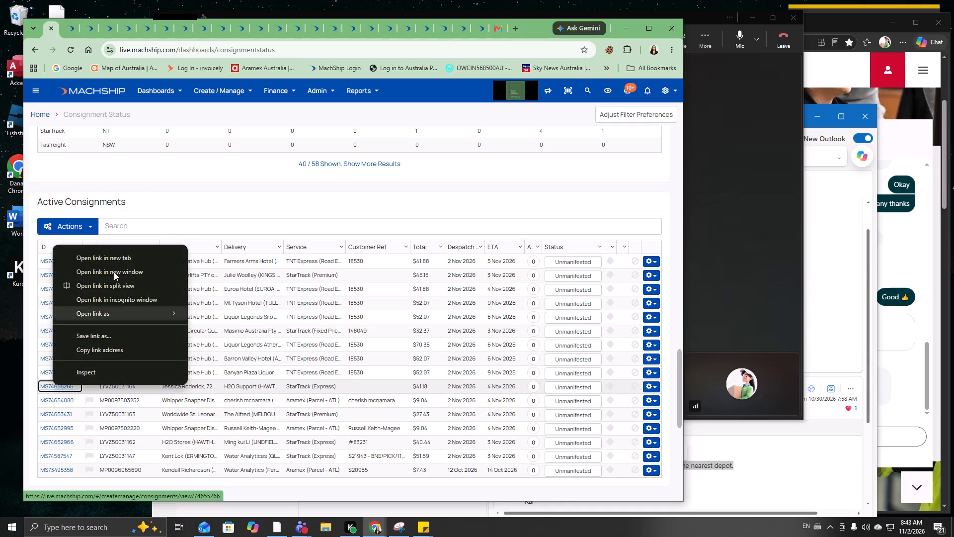
left_click(117, 259)
Manifest TNT Express consignment MS74664151 from Storm Creative Hub to Farmers Arms Hotel.
left_click(70, 33)
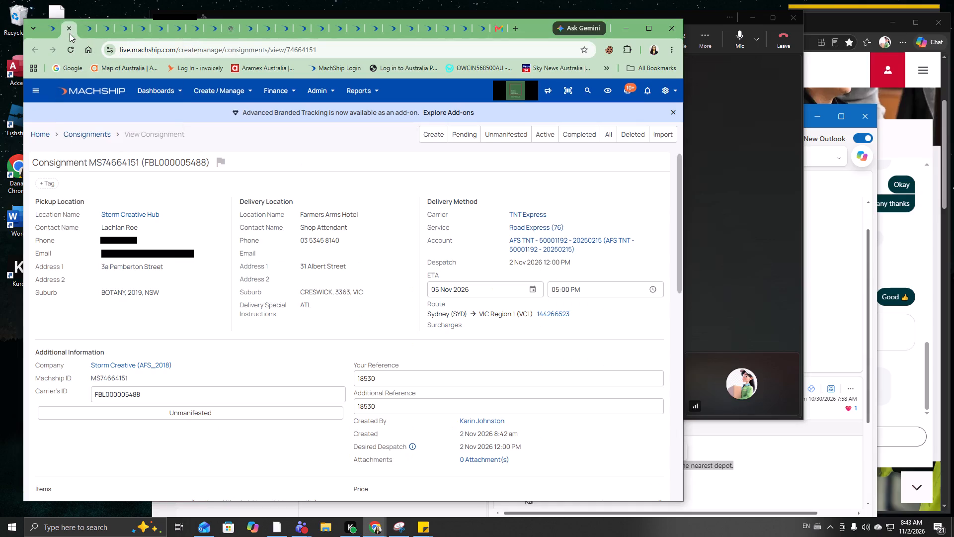
scroll(182, 216, "down", 20)
scroll(182, 216, "down", 12)
scroll(185, 272, "up", 4)
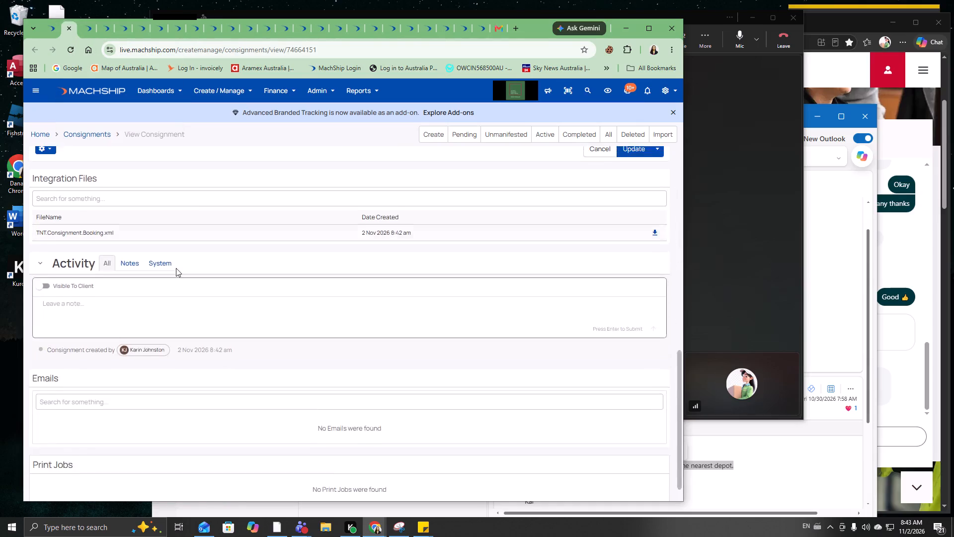
left_click(54, 195)
left_click(52, 204)
left_click(102, 367)
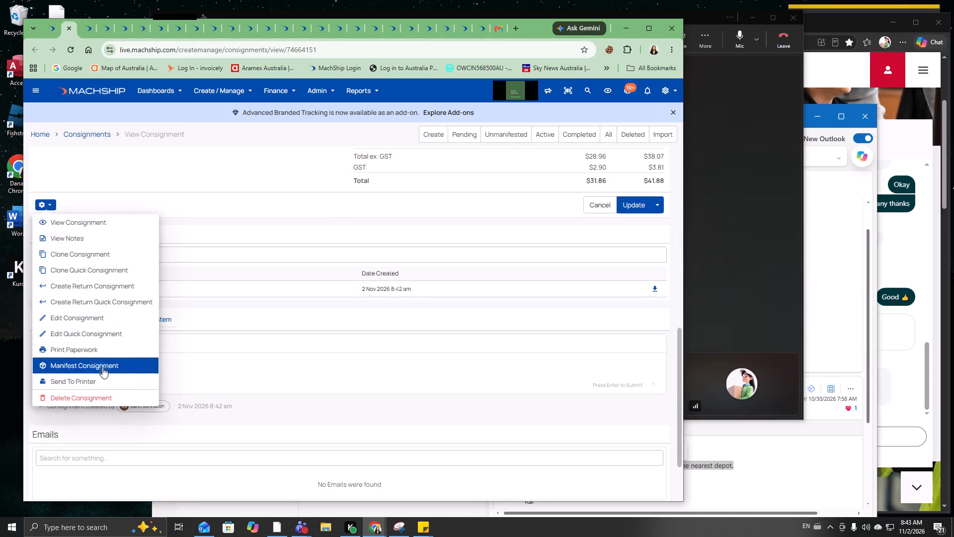
left_click(545, 472)
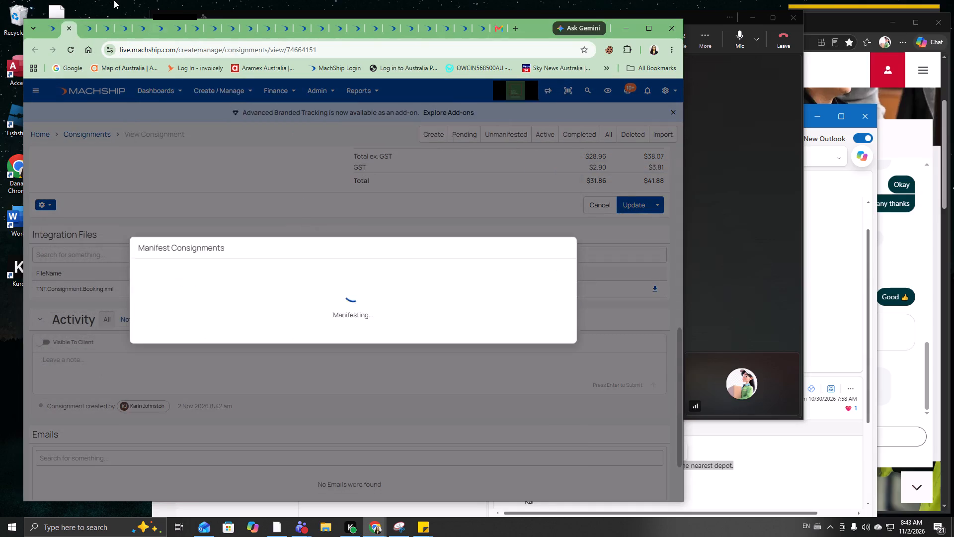
left_click(88, 34)
scroll(143, 166, "down", 12)
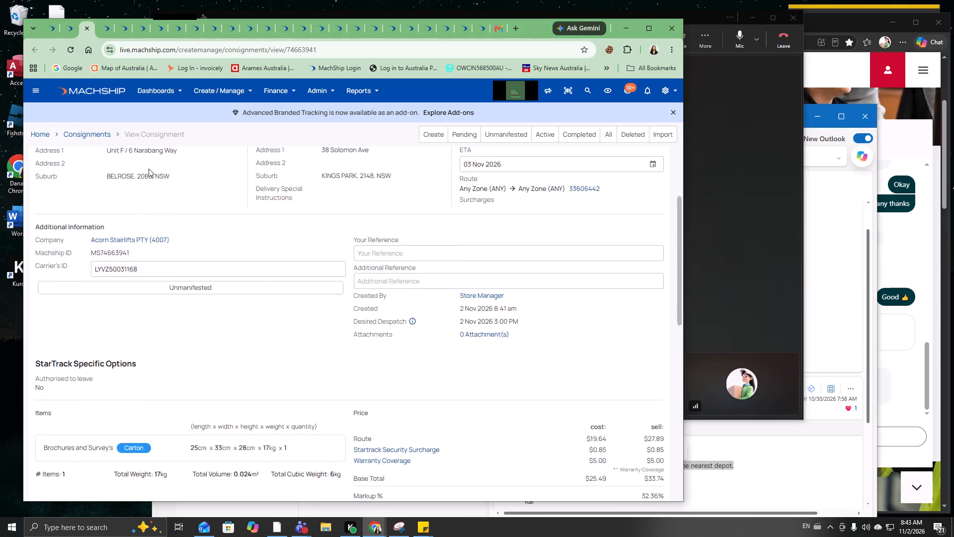
scroll(149, 169, "down", 12)
scroll(124, 229, "down", 7)
left_click(51, 184)
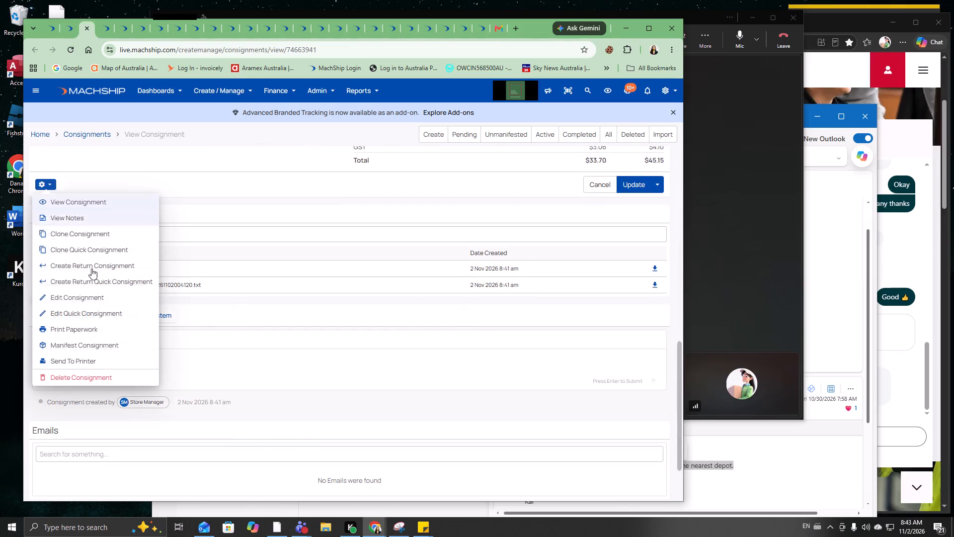
left_click(117, 345)
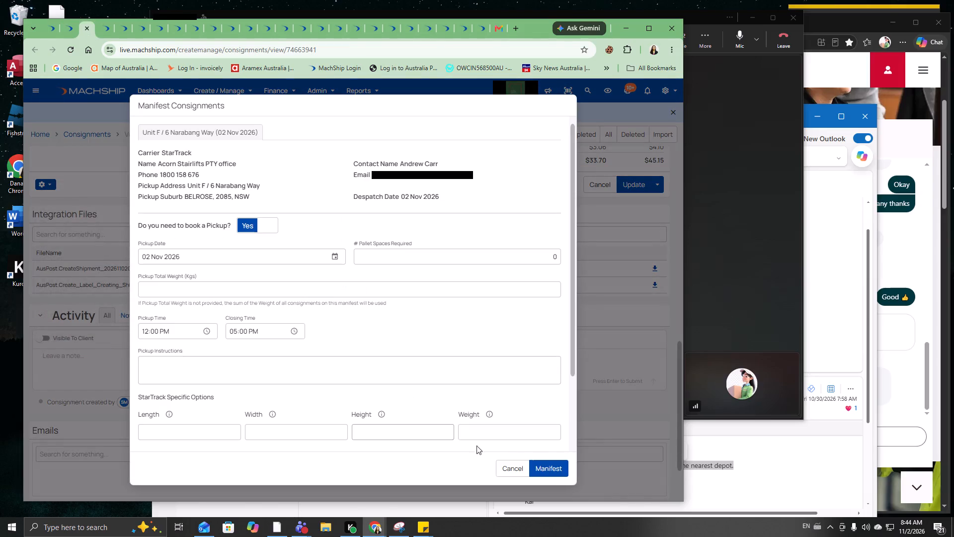
left_click(552, 470)
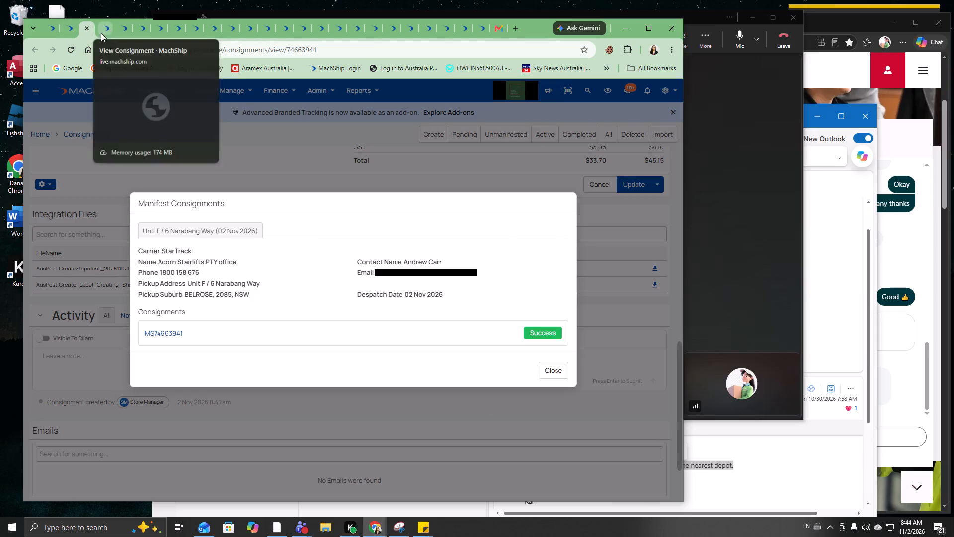
Manifest TNT Express consignment MS74663914 from Storm Creative Hub with a pickup booked for 02 Nov 2026, 12:00 PM to 05:00 PM.
left_click(101, 33)
scroll(98, 131, "down", 8)
scroll(172, 207, "down", 20)
scroll(172, 207, "down", 2)
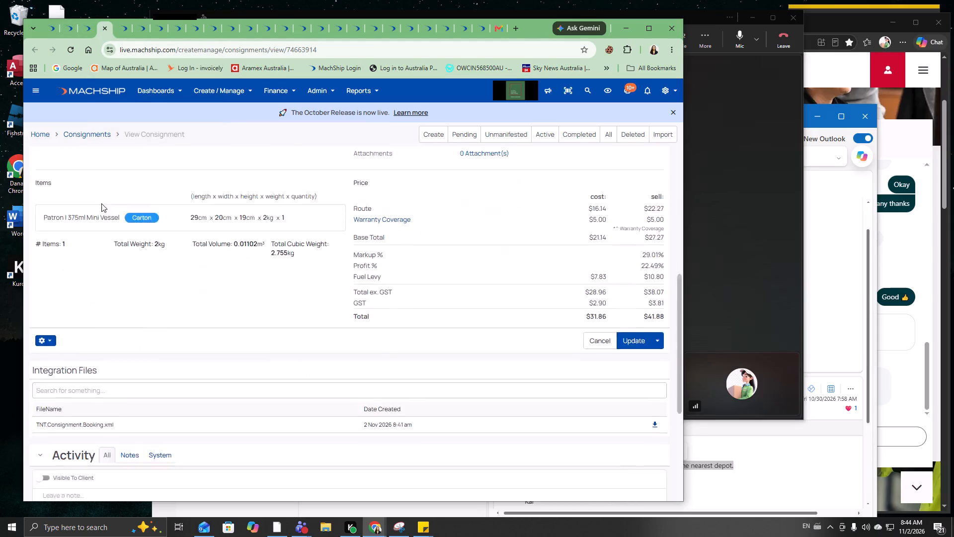
scroll(101, 203, "down", 7)
left_click(46, 166)
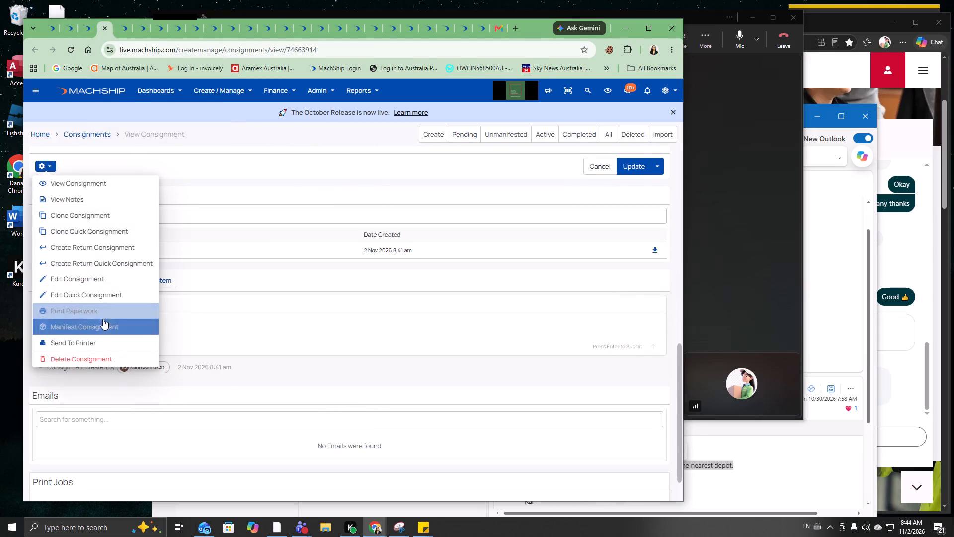
left_click(104, 323)
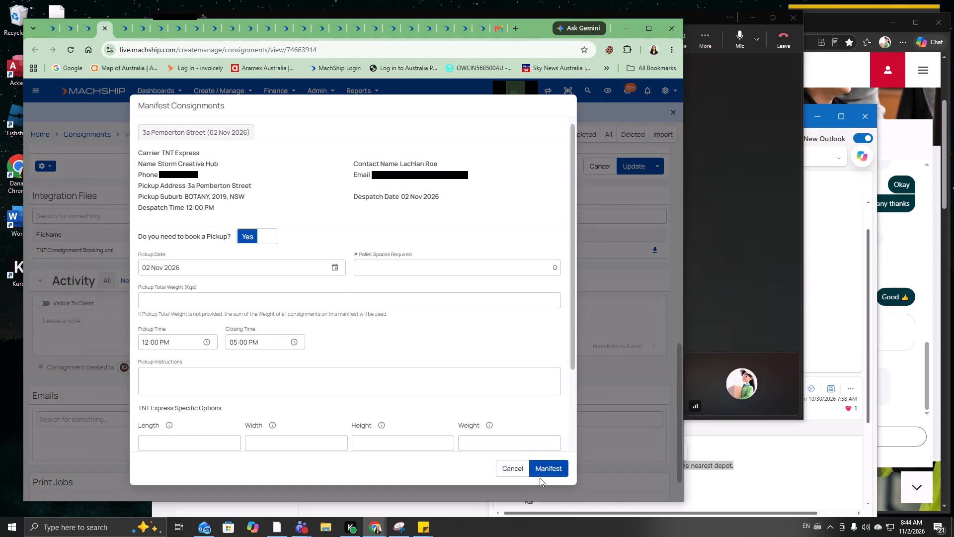
left_click(556, 463)
Review TNT Express consignment MS74662083 to Mt Tyson Hotel and manifest it with a pickup booked for 02 Nov 2026, 12:00 PM to 05:00 PM.
left_click(122, 31)
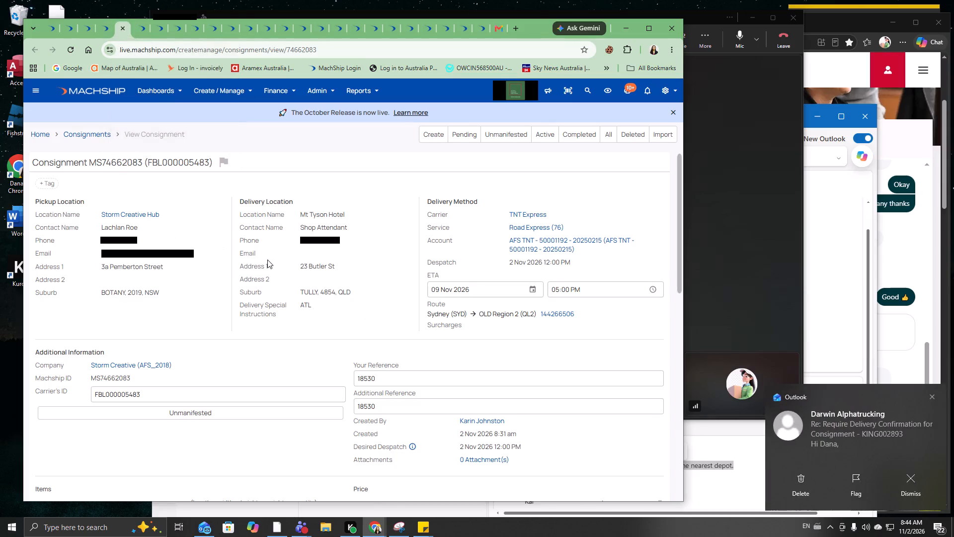
scroll(268, 261, "down", 20)
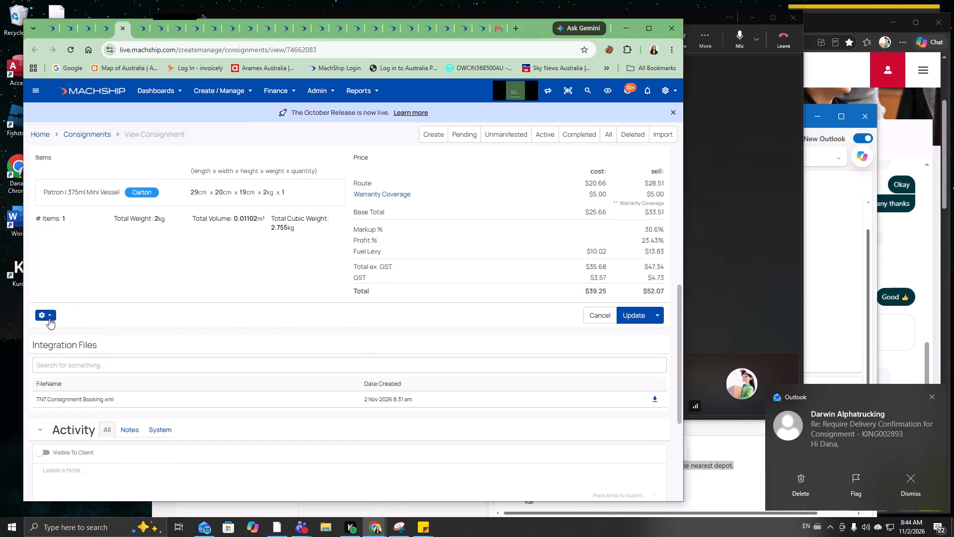
left_click(49, 318)
left_click(215, 260)
scroll(214, 259, "up", 20)
scroll(214, 259, "up", 2)
scroll(114, 250, "up", 13)
scroll(161, 248, "down", 11)
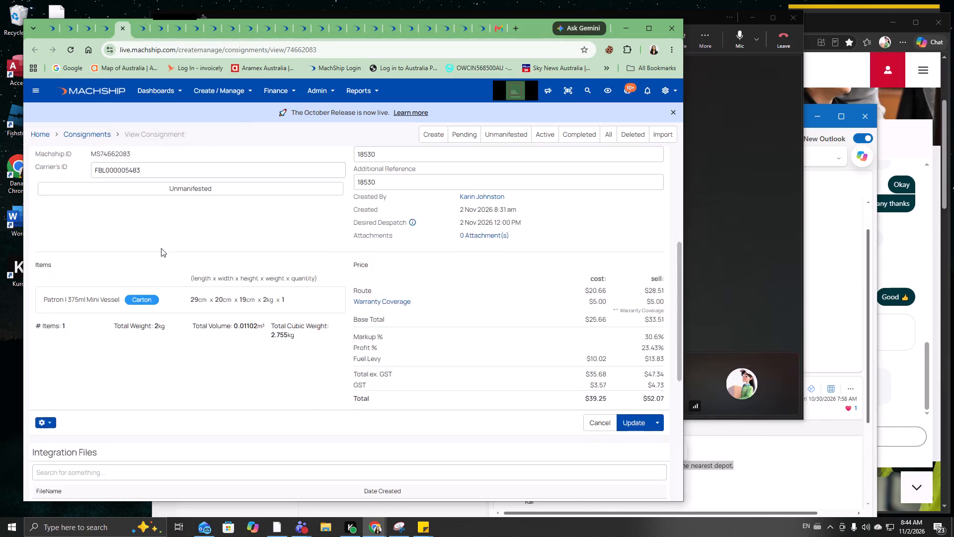
scroll(161, 248, "down", 6)
left_click(51, 265)
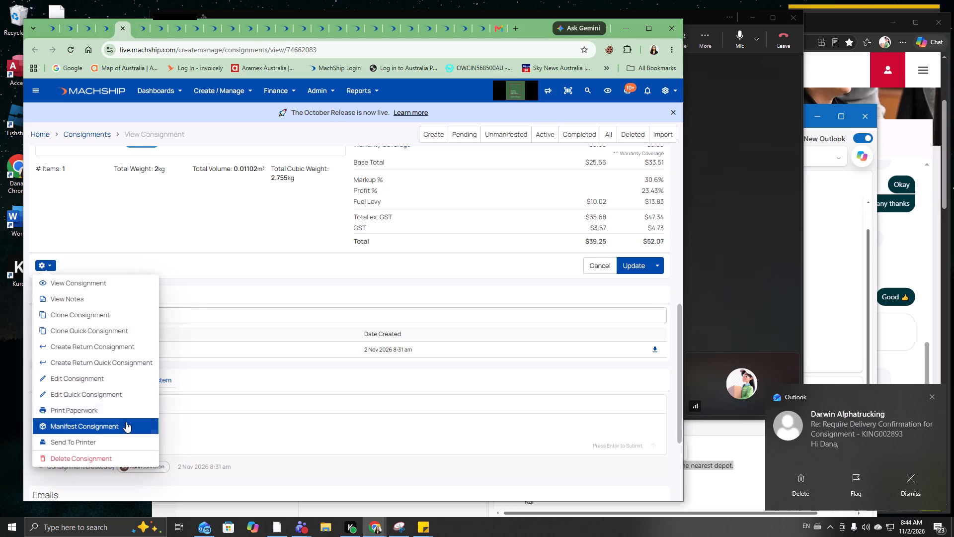
left_click(126, 422)
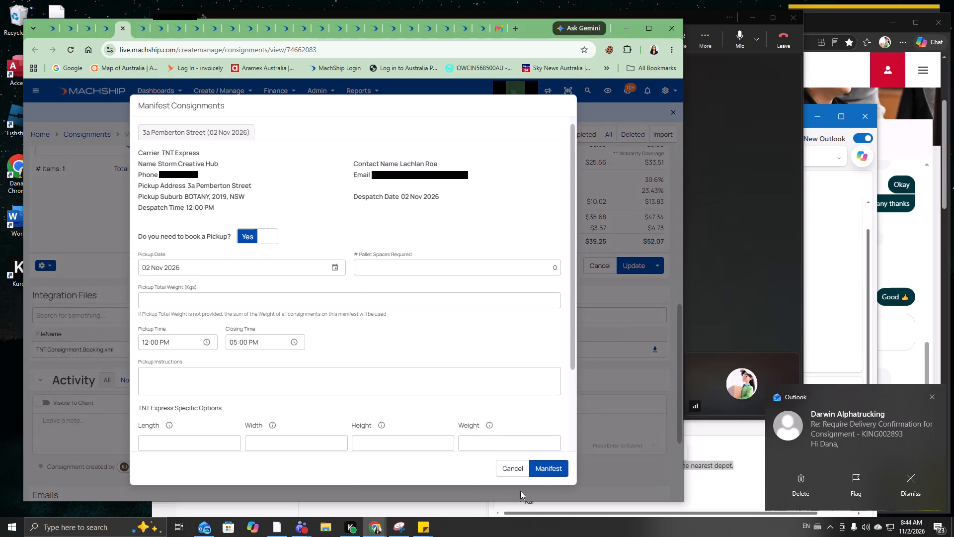
left_click(551, 468)
Manifest TNT Express consignment MS74661736 from Storm Creative Hub with a pickup booked for 02 Nov 2026, 12:00 PM to 05:00 PM.
left_click(133, 34)
scroll(206, 230, "down", 10)
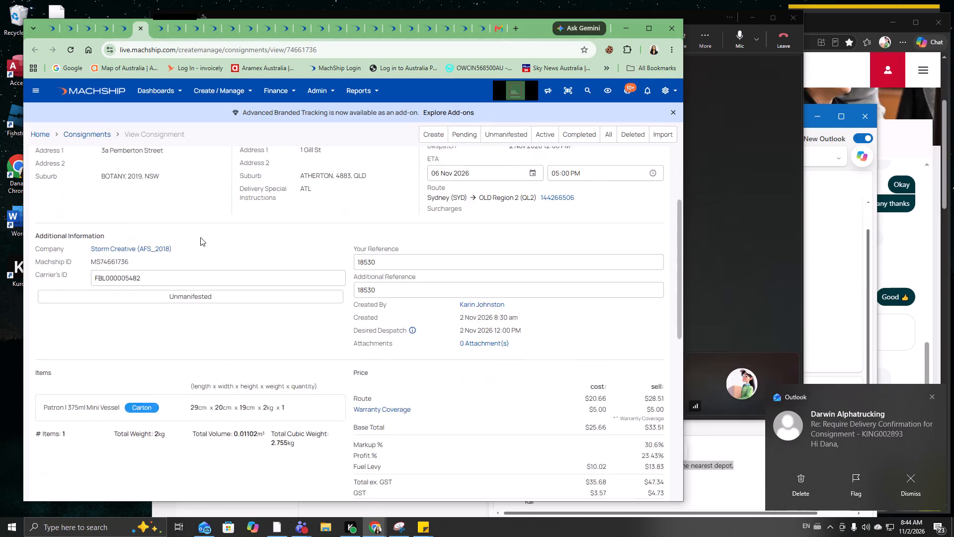
scroll(200, 237, "down", 18)
left_click(51, 180)
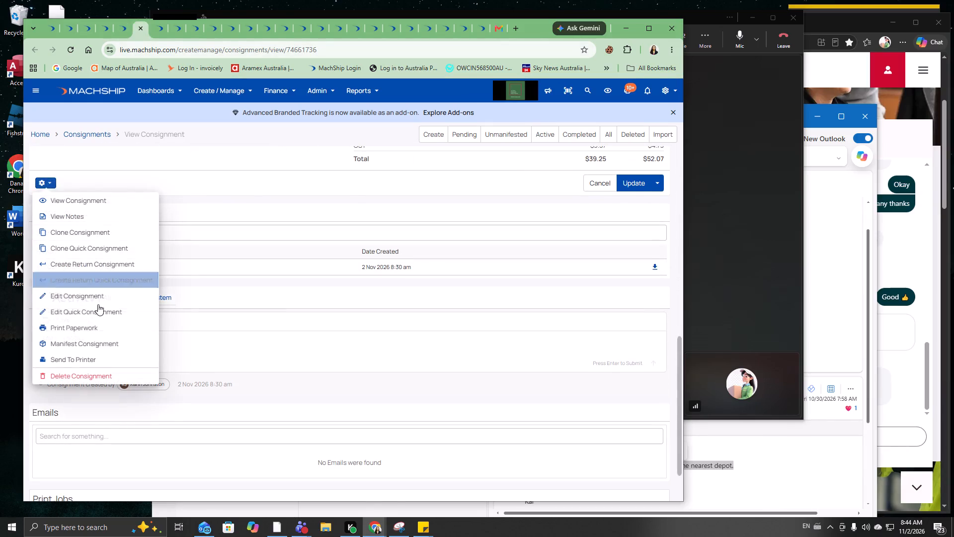
left_click(105, 344)
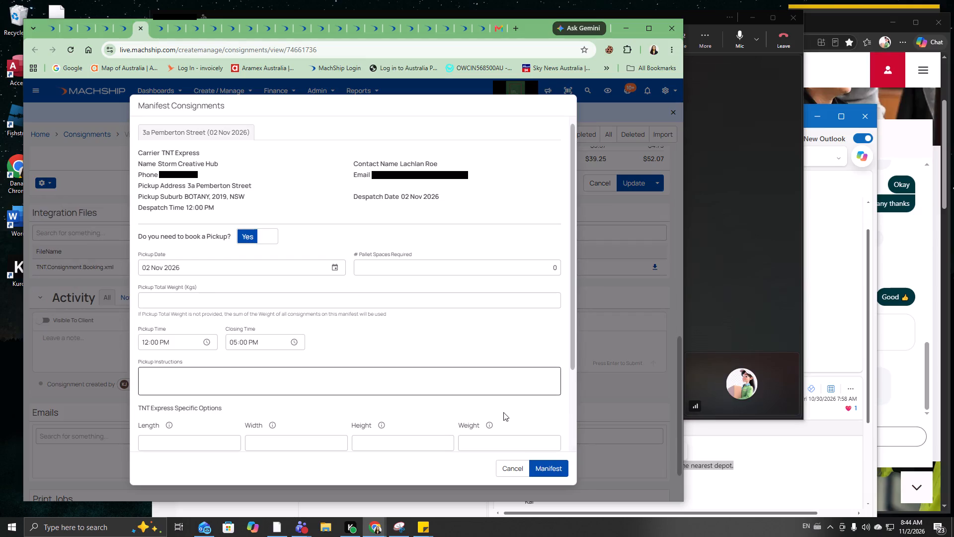
left_click(555, 467)
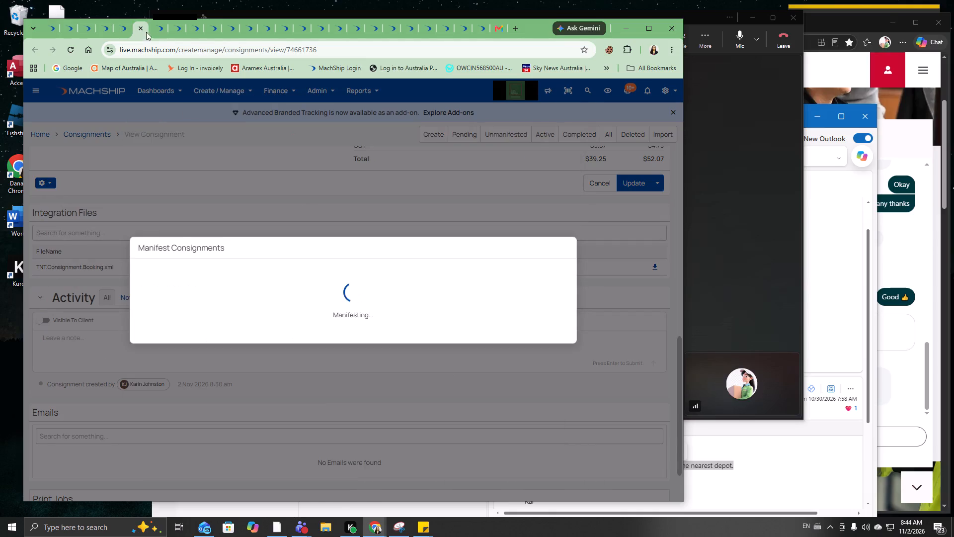
left_click(159, 32)
scroll(147, 197, "down", 7)
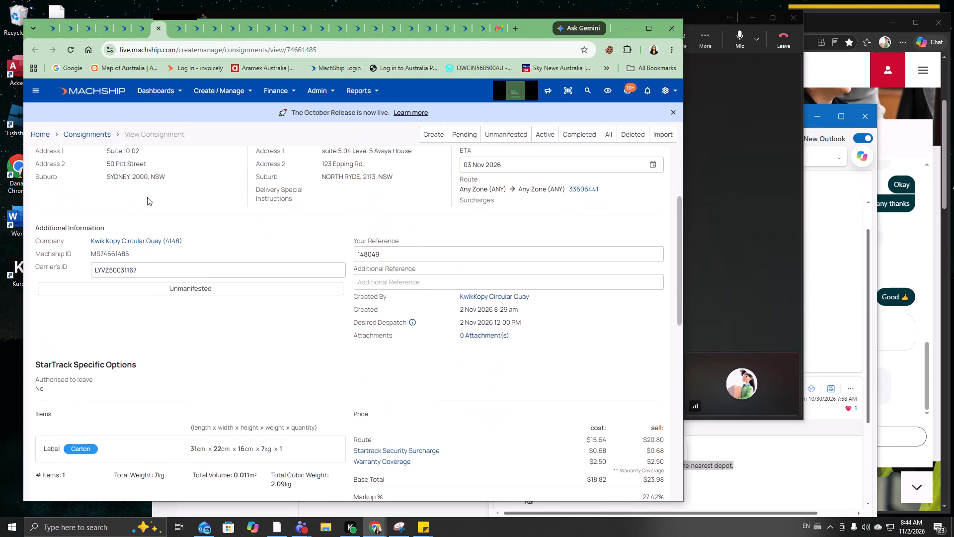
scroll(147, 197, "down", 7)
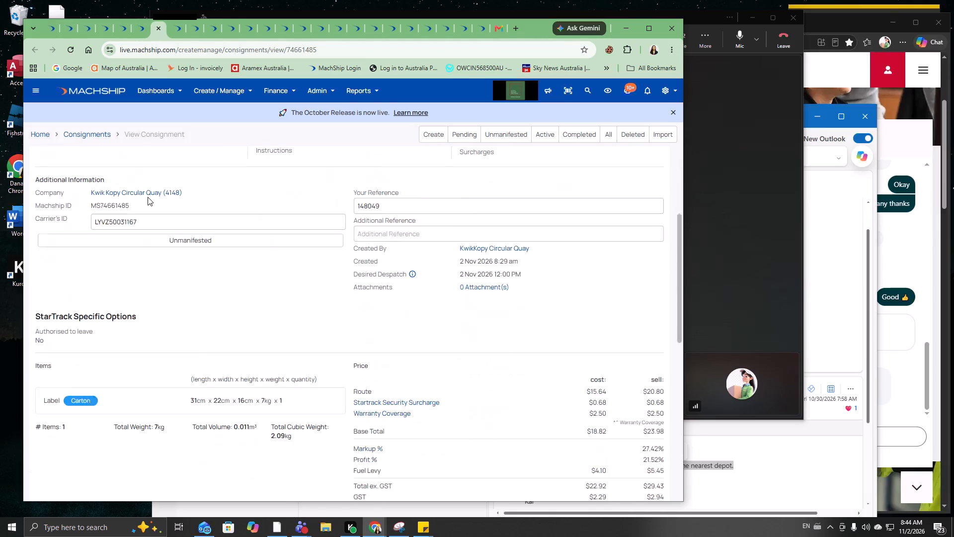
scroll(148, 197, "down", 8)
scroll(75, 274, "down", 6)
left_click(52, 238)
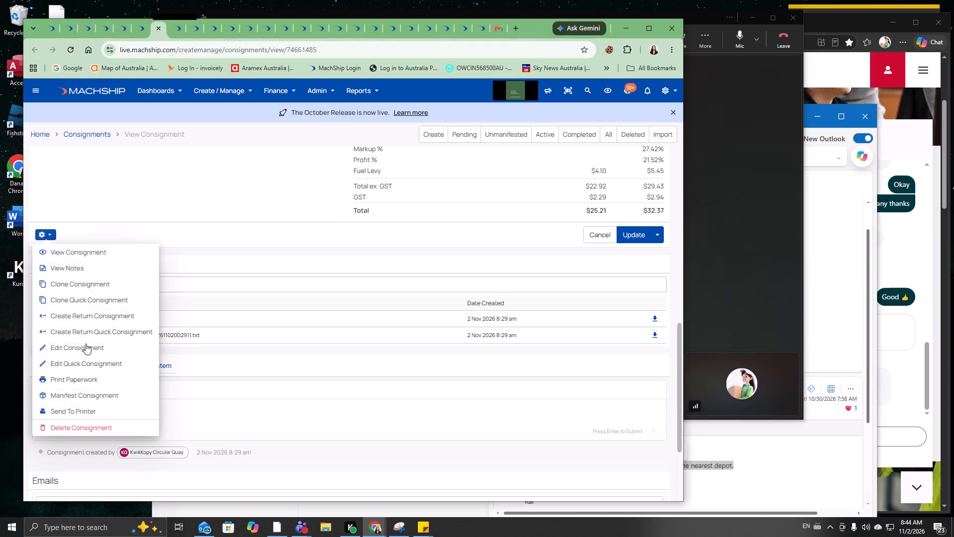
left_click(110, 396)
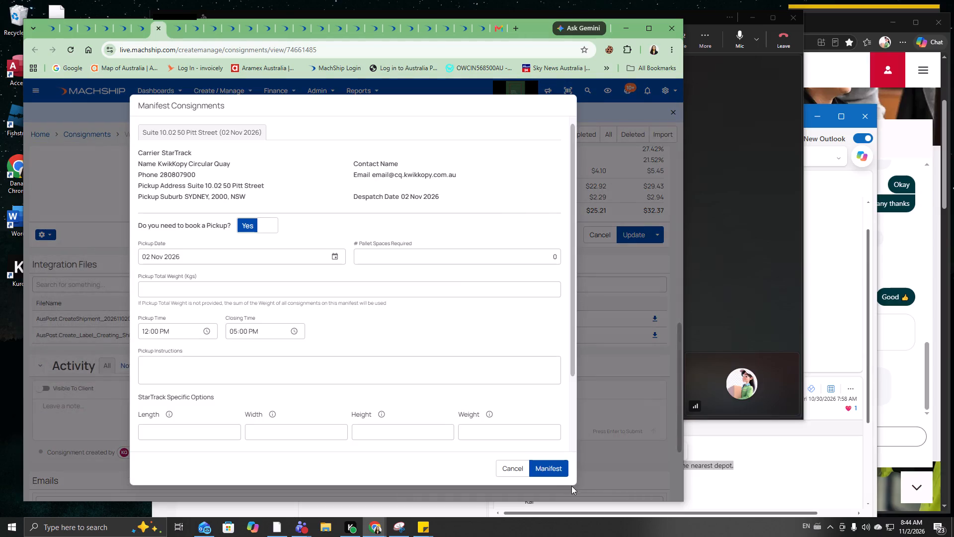
left_click(557, 476)
Manifest TNT Express consignment MS74661130 to Liquor Legends Atherton Square with a pickup booked for 02 Nov 2026, 12:00 PM to 05:00 PM.
left_click(172, 30)
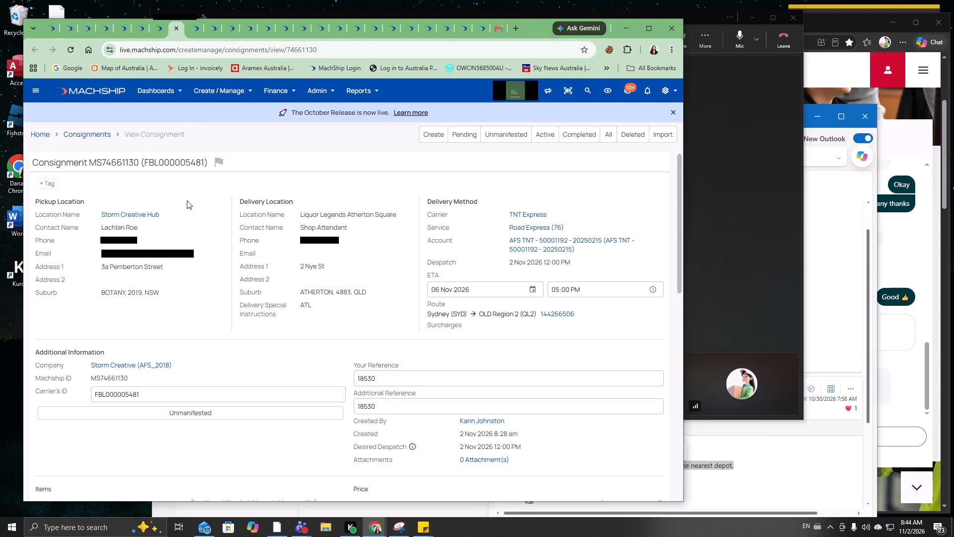
scroll(186, 201, "down", 14)
scroll(204, 238, "down", 6)
left_click(46, 316)
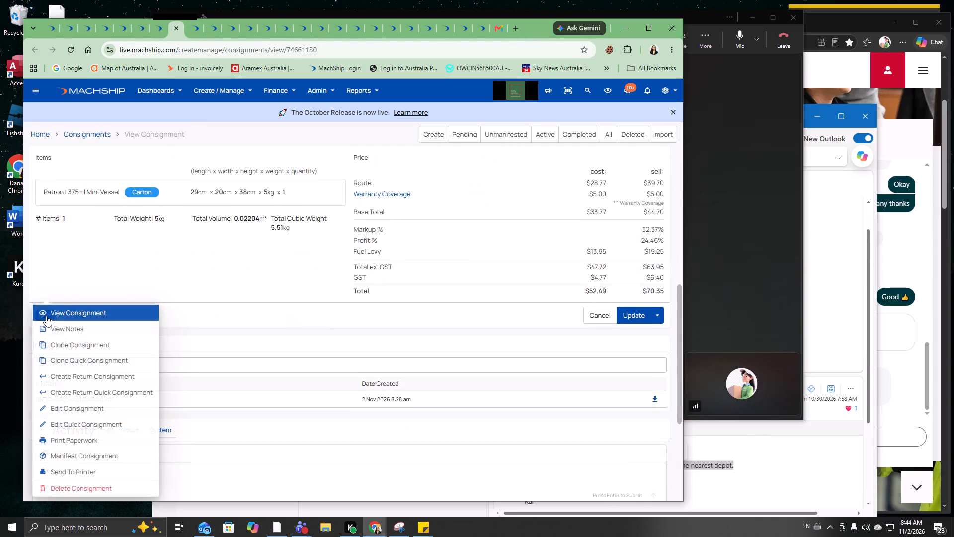
left_click(97, 453)
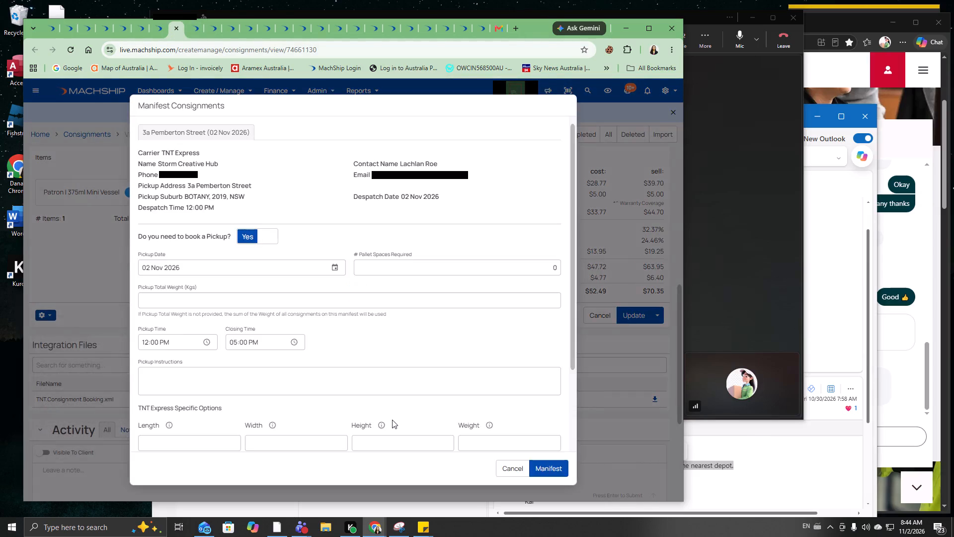
left_click(560, 470)
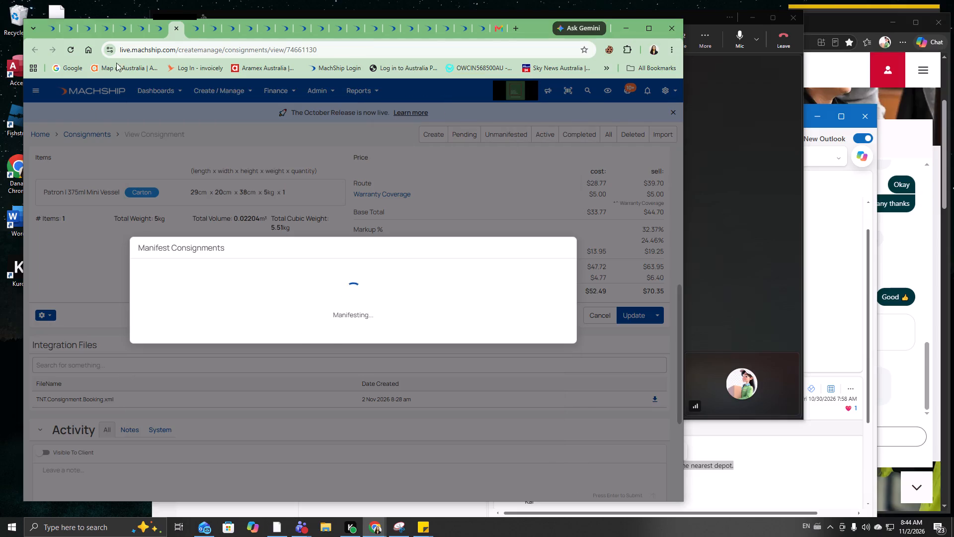
left_click(190, 33)
scroll(179, 209, "down", 19)
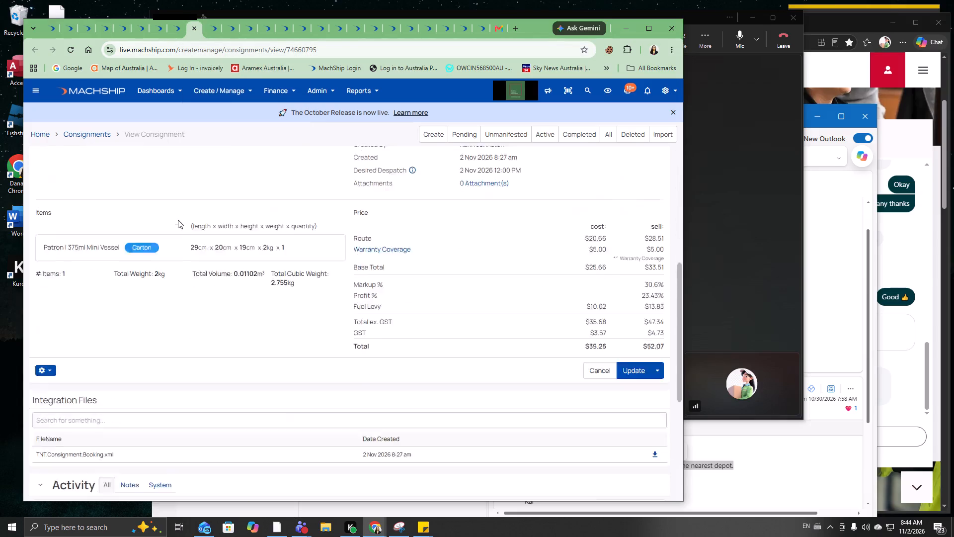
scroll(178, 220, "down", 7)
left_click(51, 216)
left_click(111, 374)
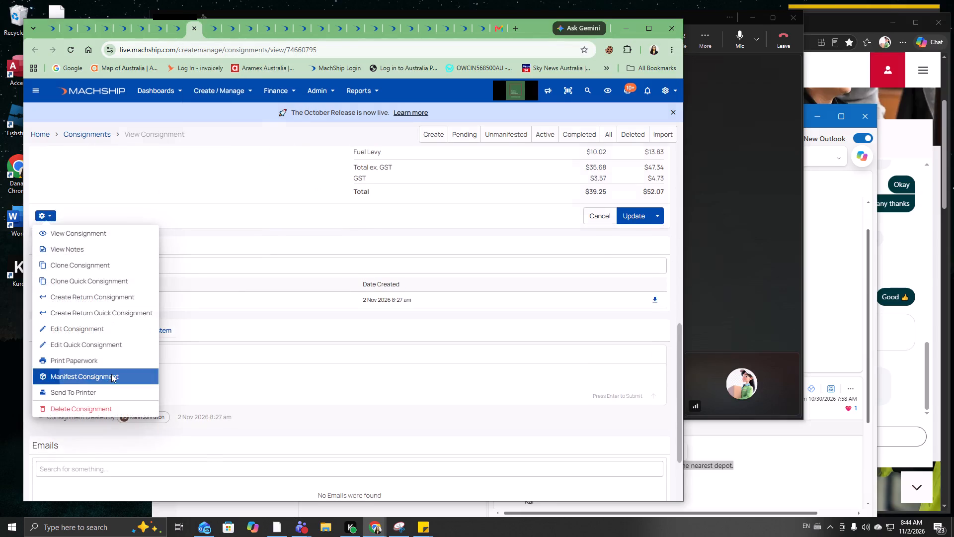
left_click(549, 462)
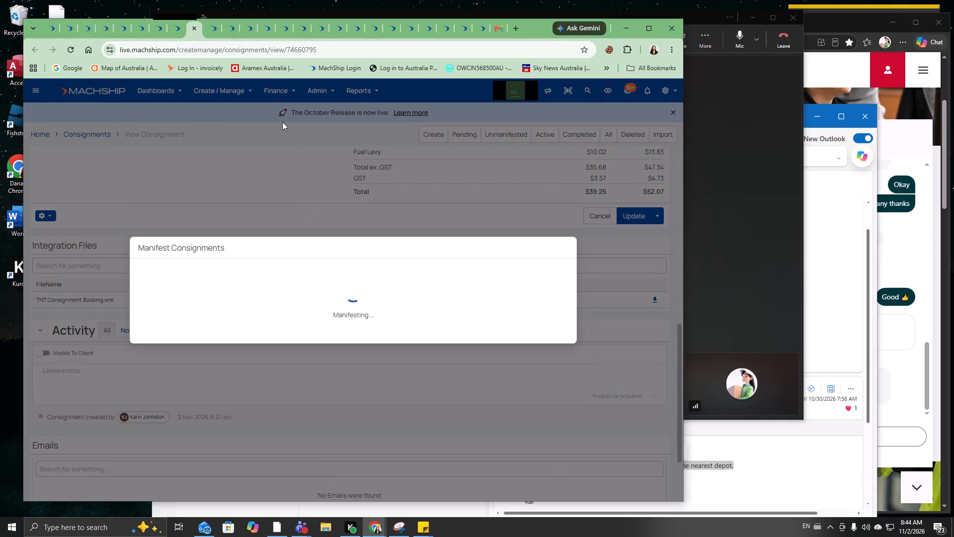
left_click(214, 31)
scroll(130, 214, "down", 13)
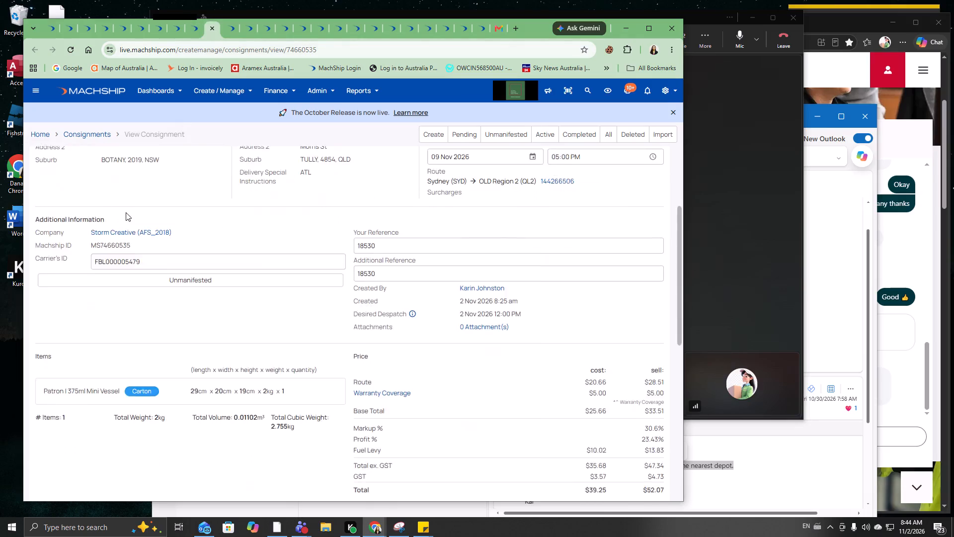
scroll(126, 212, "down", 17)
left_click(50, 151)
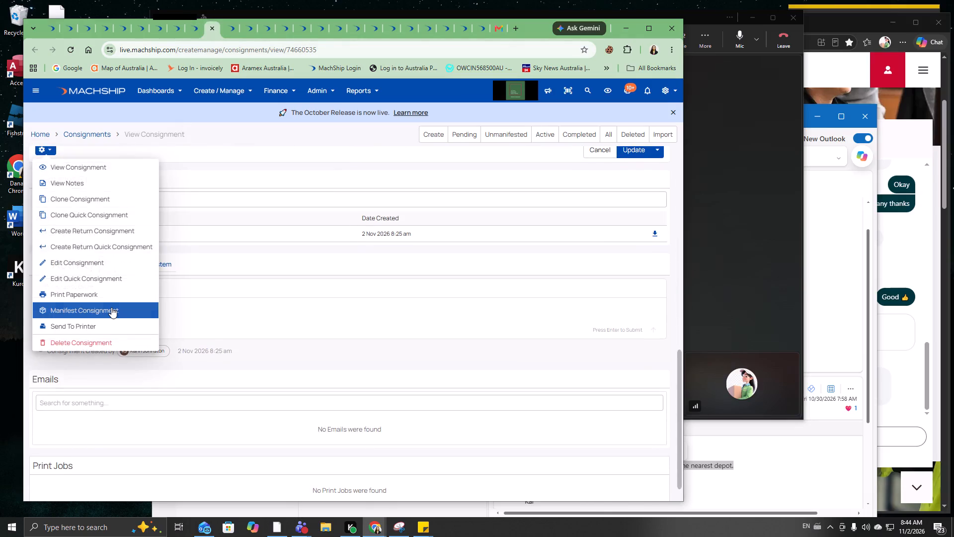
left_click(111, 307)
left_click(557, 472)
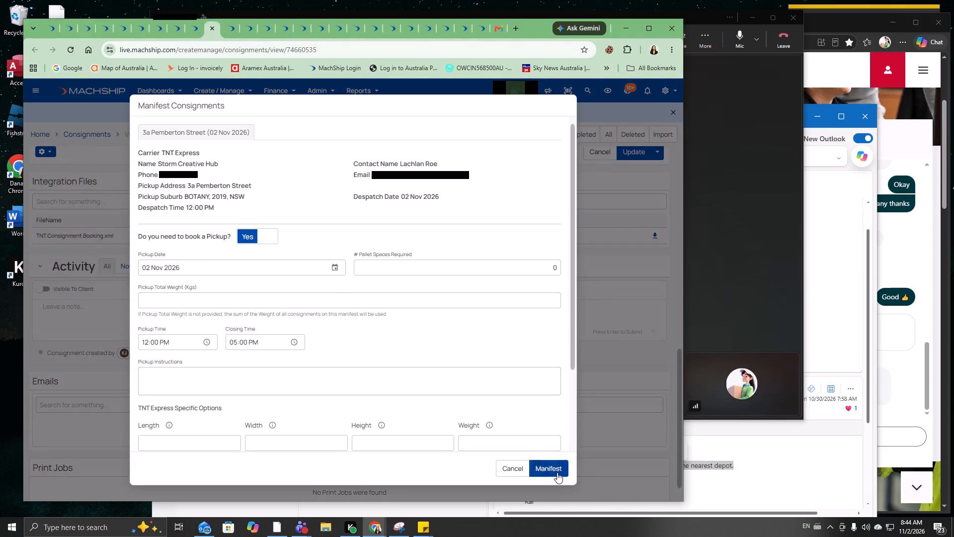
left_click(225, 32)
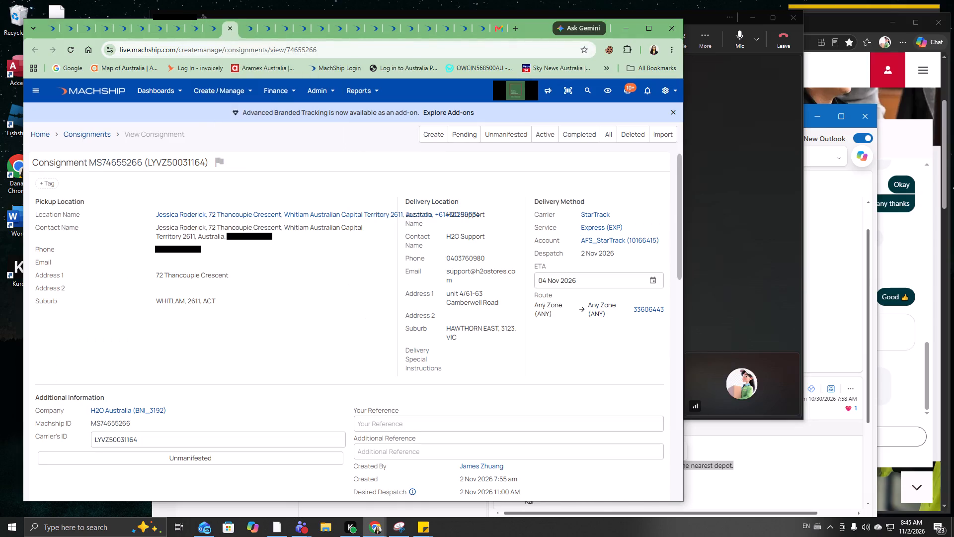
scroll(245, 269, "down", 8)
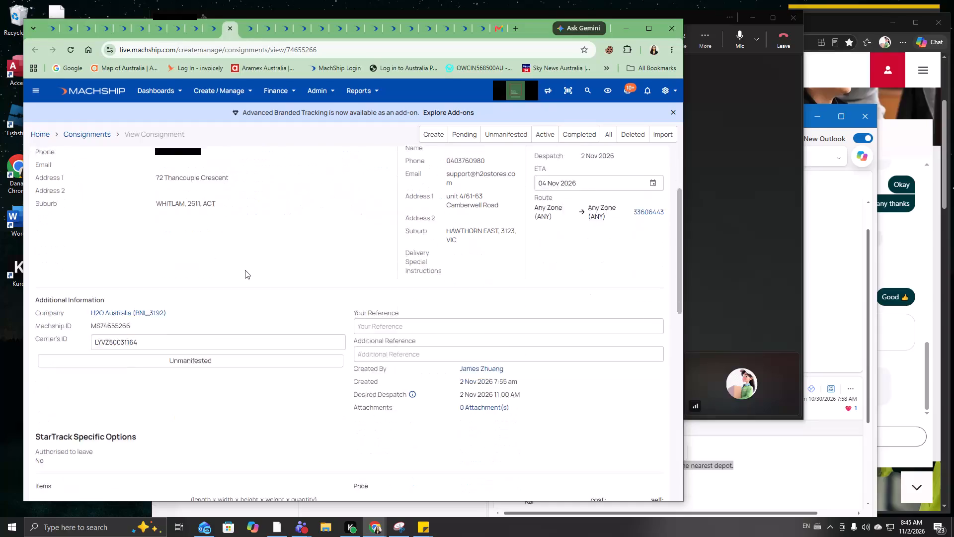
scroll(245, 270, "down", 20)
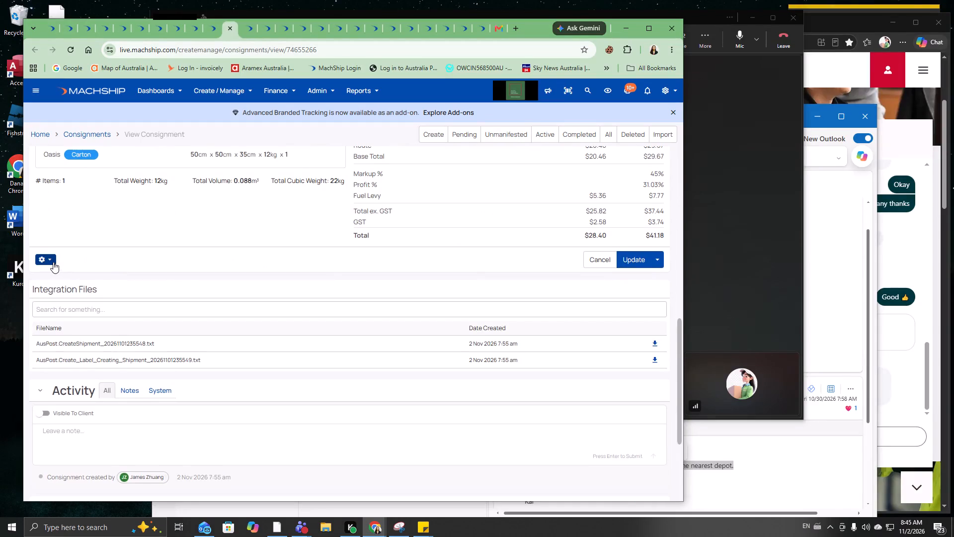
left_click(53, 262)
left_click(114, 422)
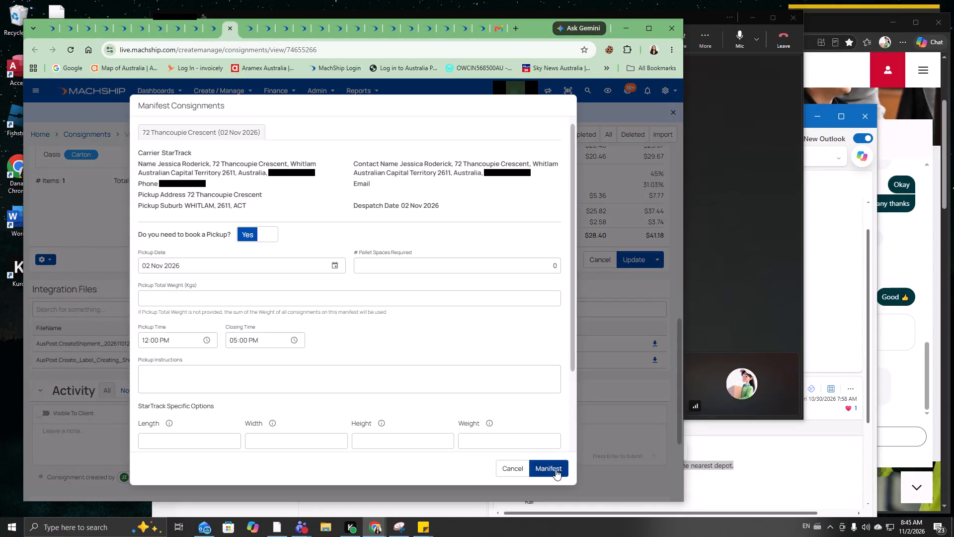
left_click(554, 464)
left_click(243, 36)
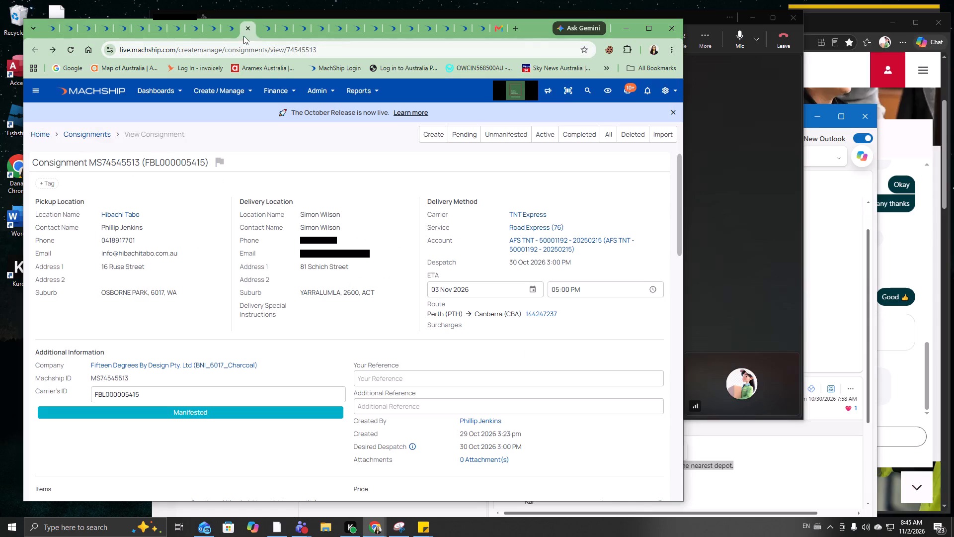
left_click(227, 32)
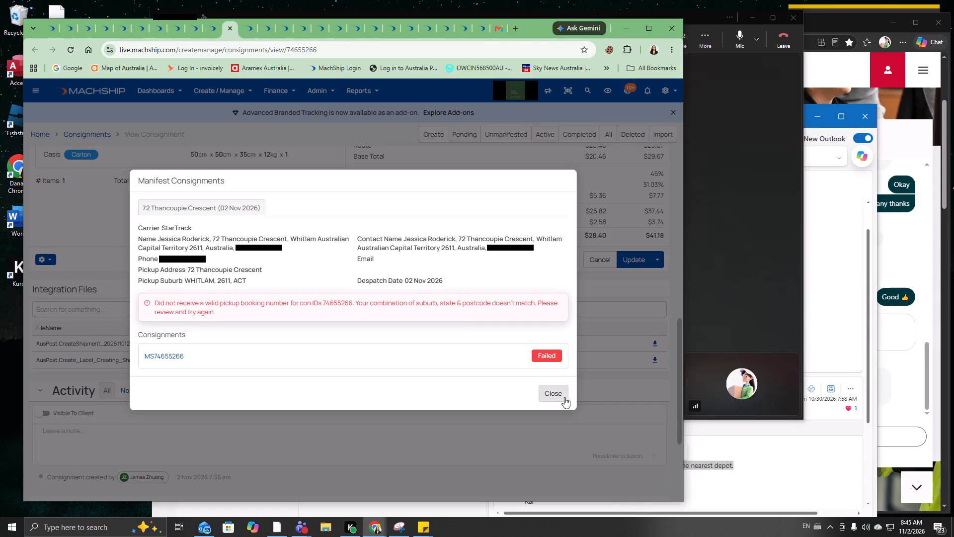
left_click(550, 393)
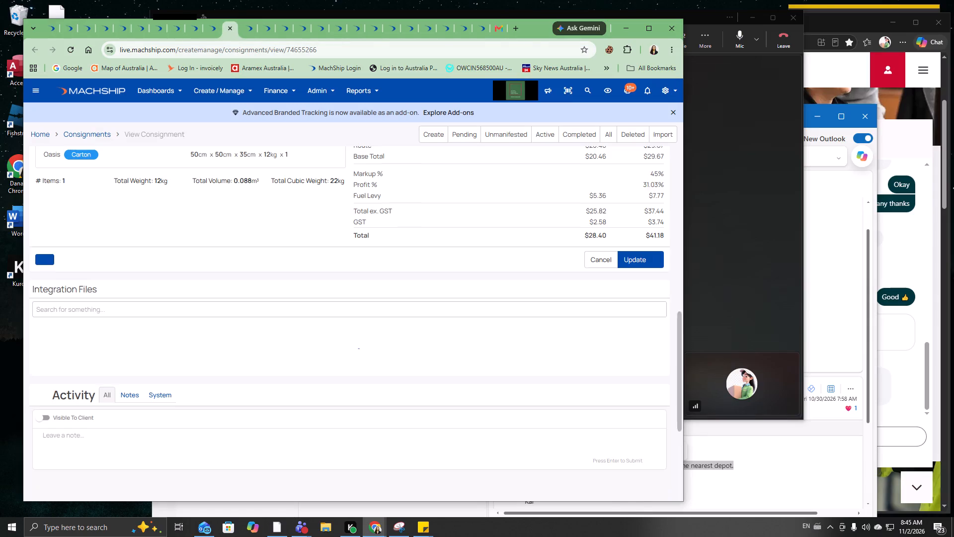
scroll(310, 323, "up", 17)
scroll(325, 338, "up", 5)
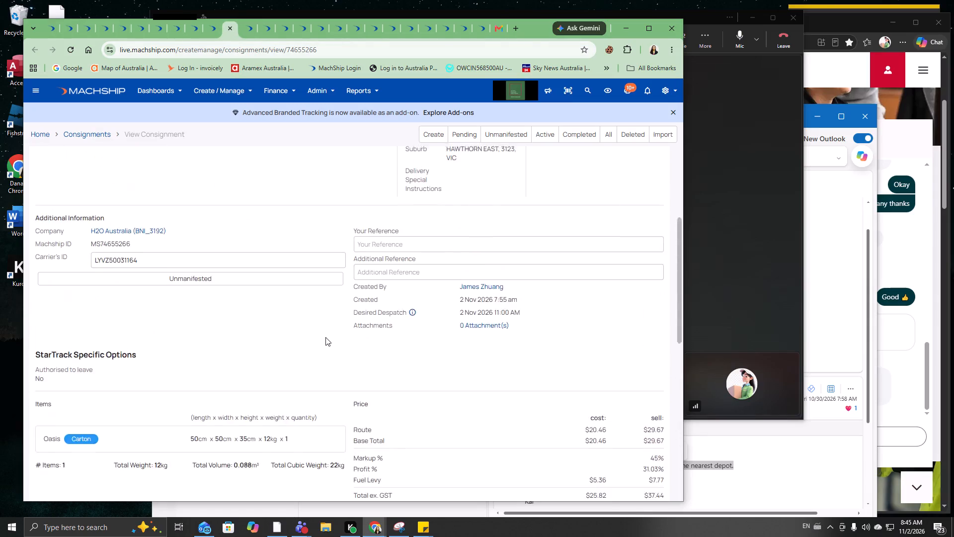
scroll(325, 337, "up", 16)
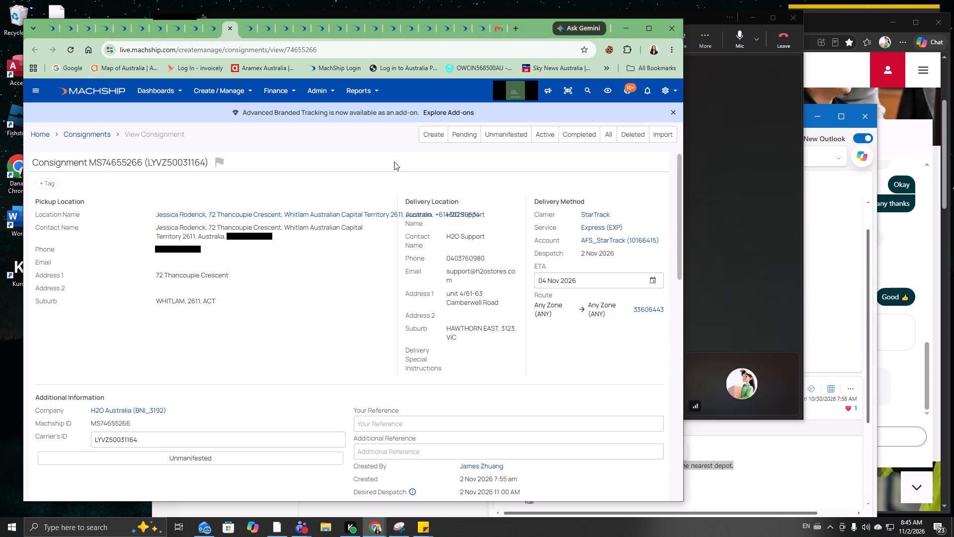
scroll(253, 258, "down", 7)
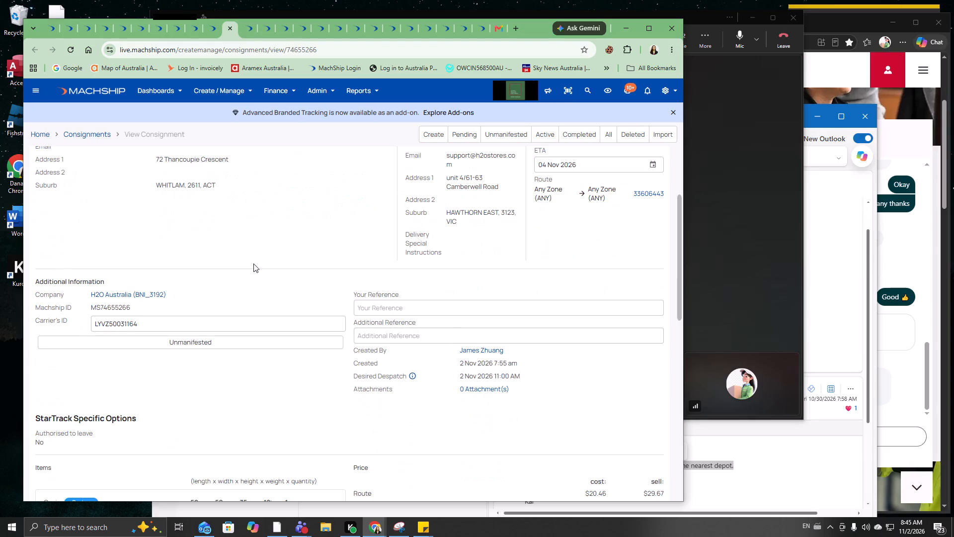
scroll(253, 262, "up", 6)
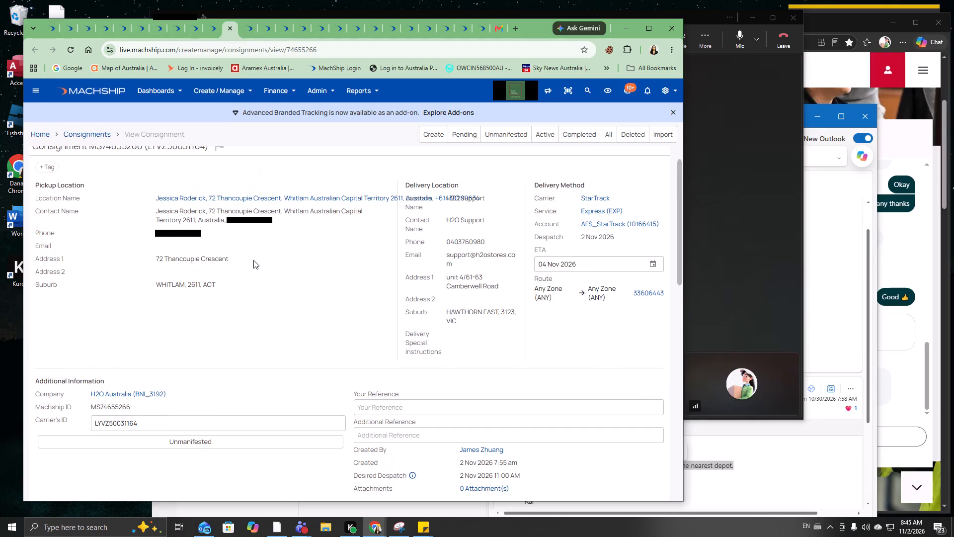
scroll(295, 285, "up", 6)
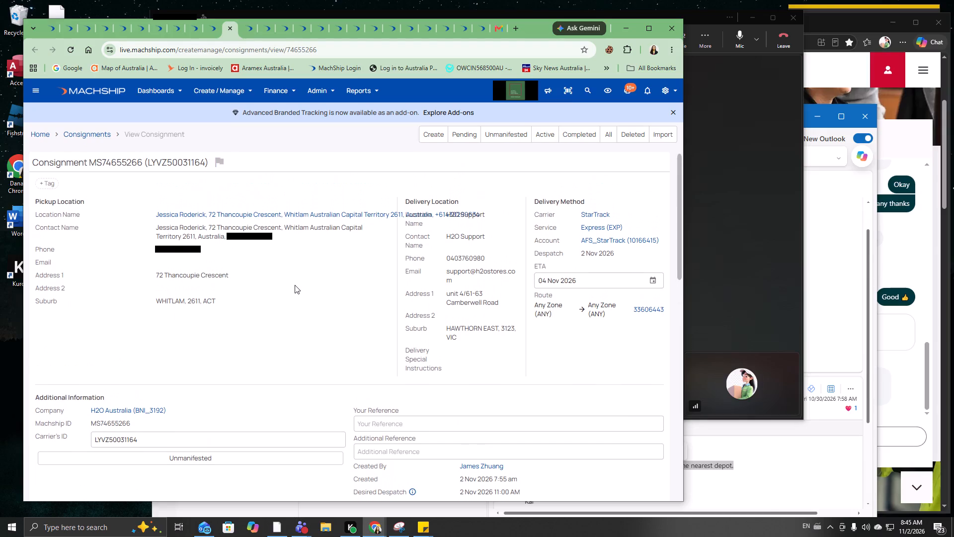
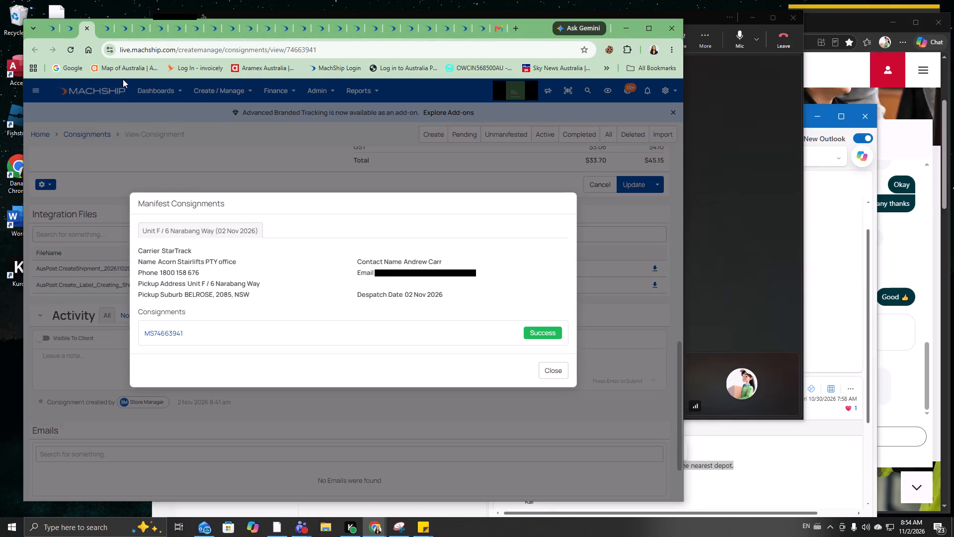
left_click(69, 34)
left_click(69, 32)
left_click(69, 32)
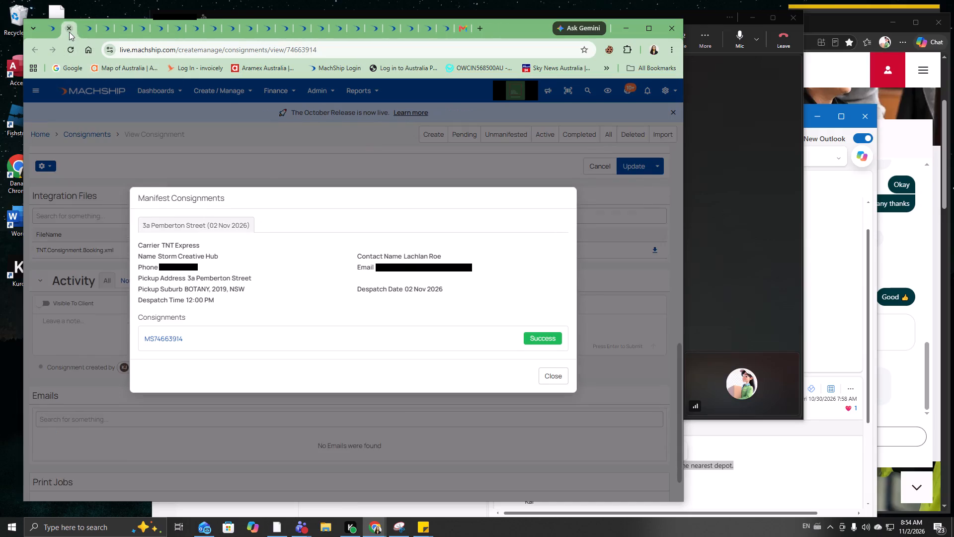
left_click(69, 32)
left_click(69, 32)
left_click(69, 32)
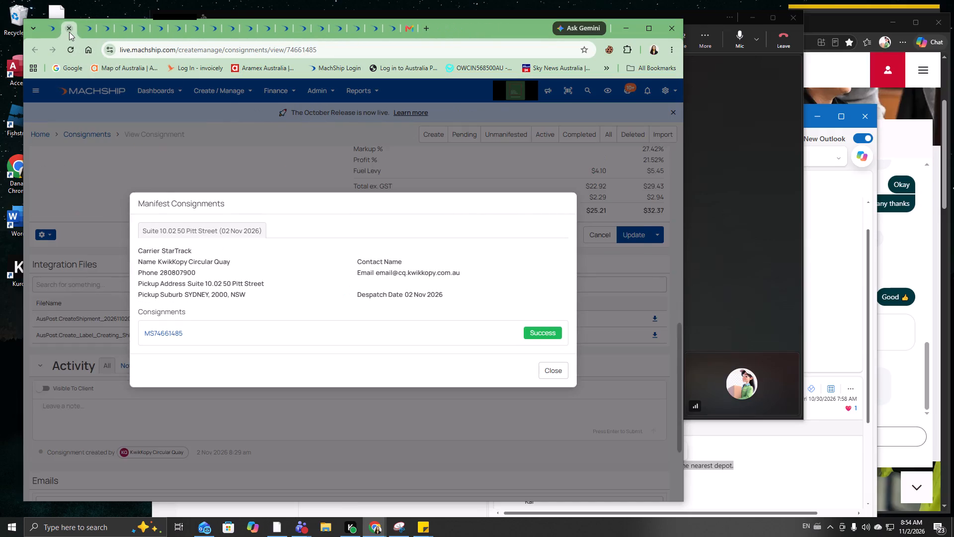
left_click(69, 32)
left_click(69, 32)
left_click(69, 32)
left_click(69, 32)
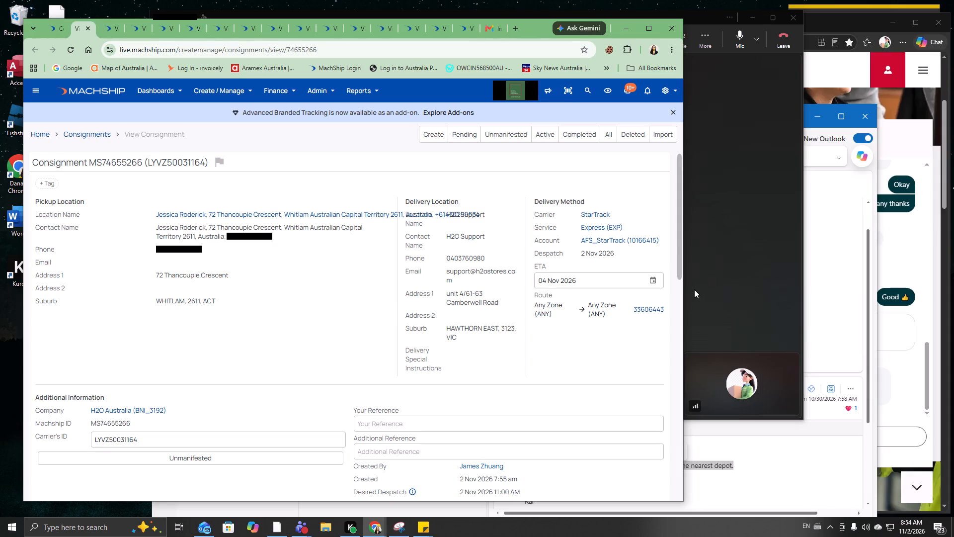
left_click_drag(684, 297, 741, 291)
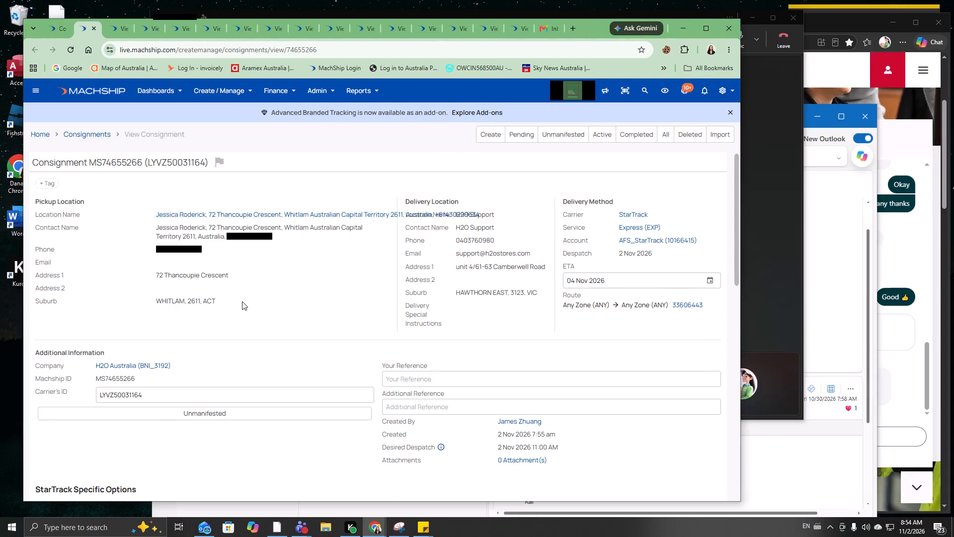
left_click(72, 52)
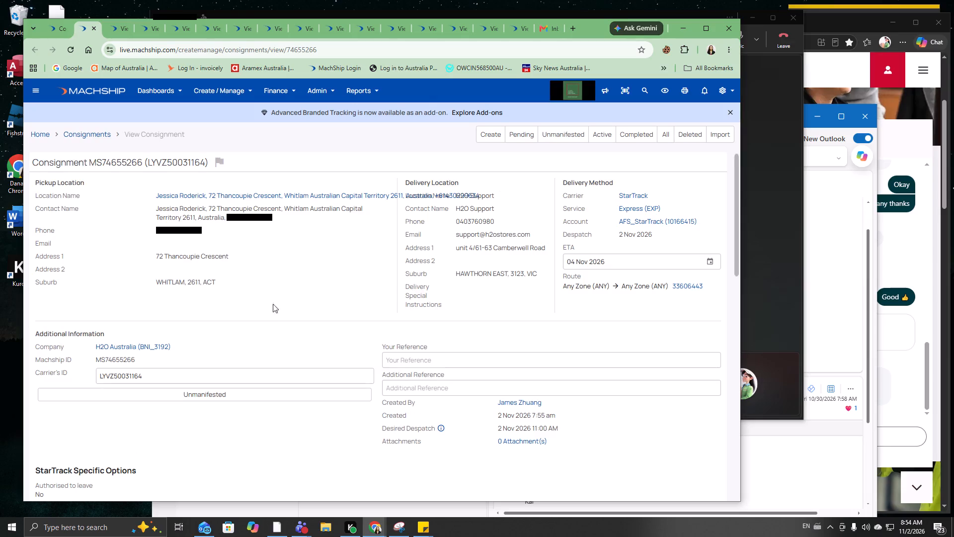
scroll(272, 314, "down", 20)
scroll(272, 314, "down", 1)
double_click(53, 332)
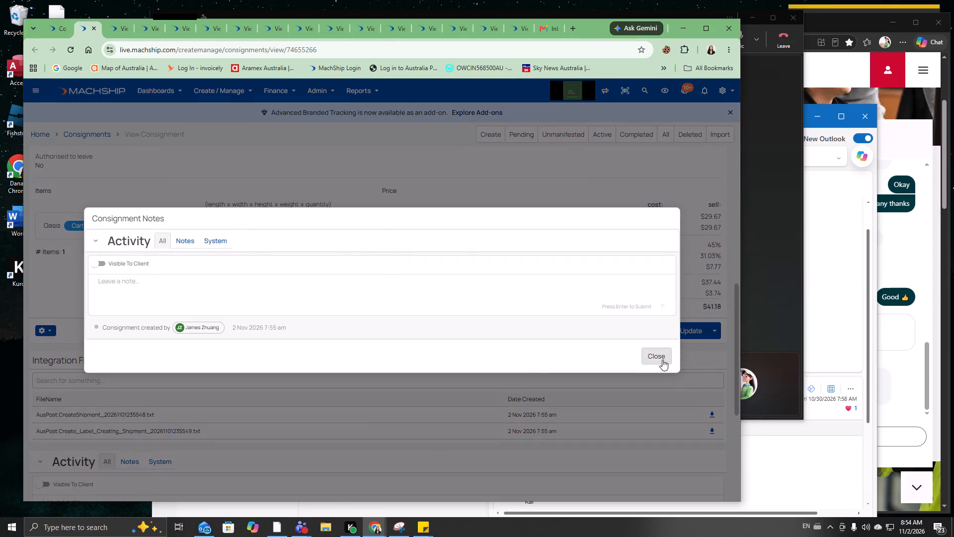
left_click(662, 359)
left_click(53, 329)
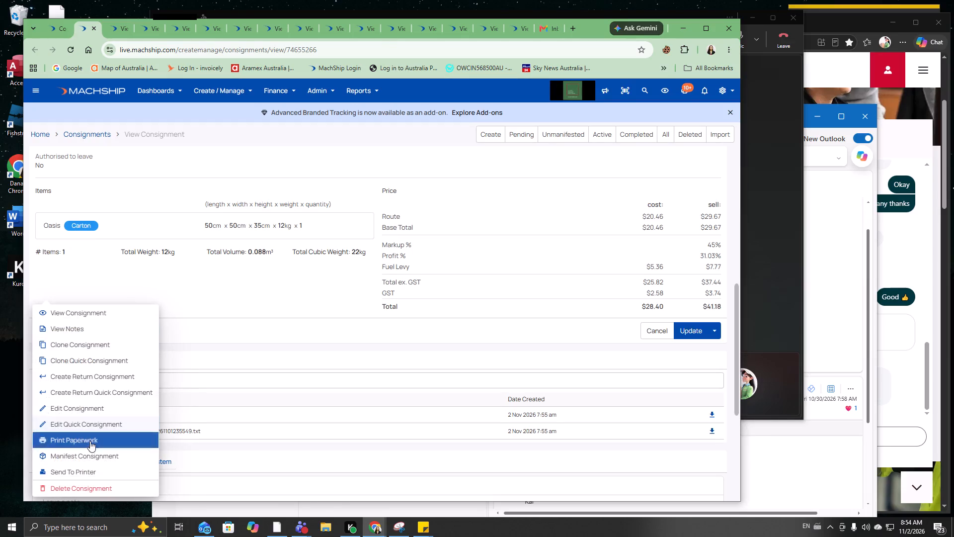
left_click(94, 456)
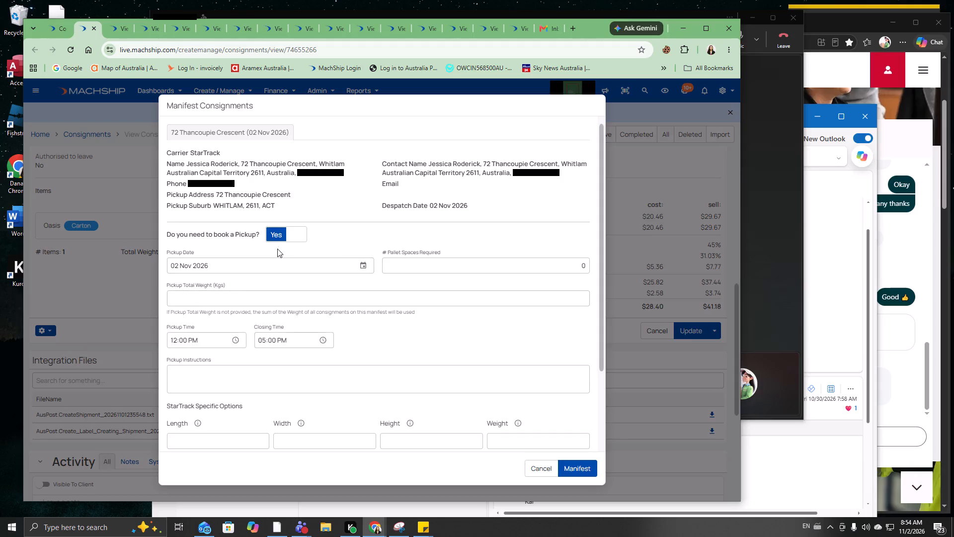
left_click(594, 470)
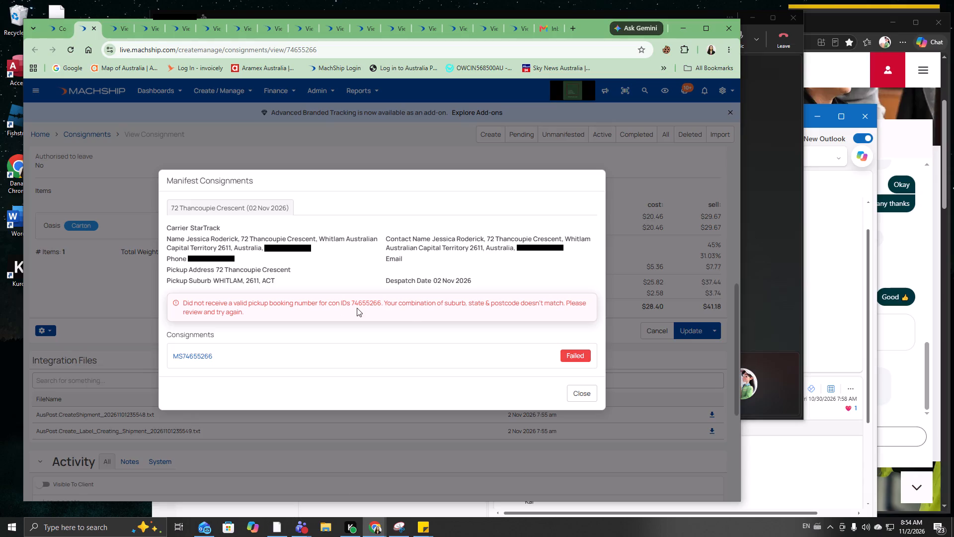
left_click(397, 530)
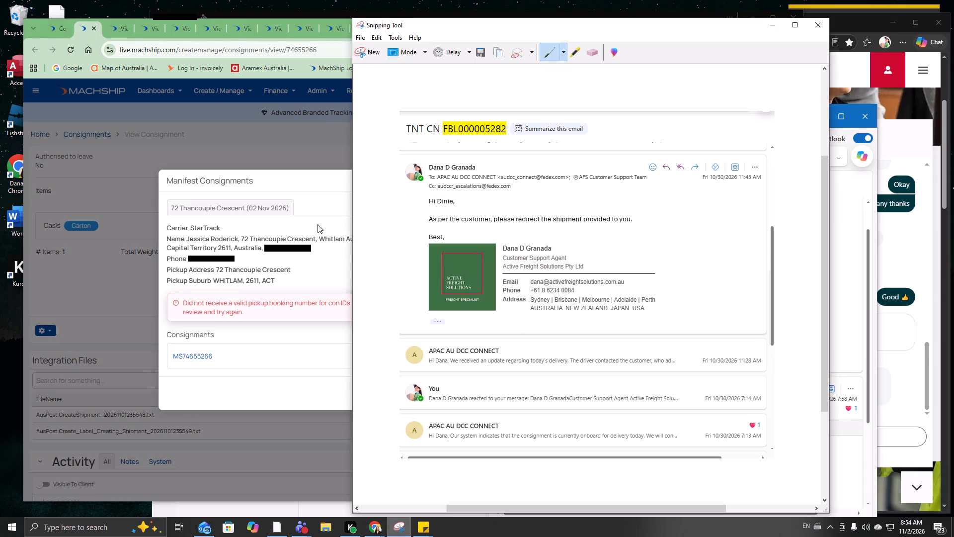
left_click(377, 54)
left_click_drag(162, 173, 162, 200)
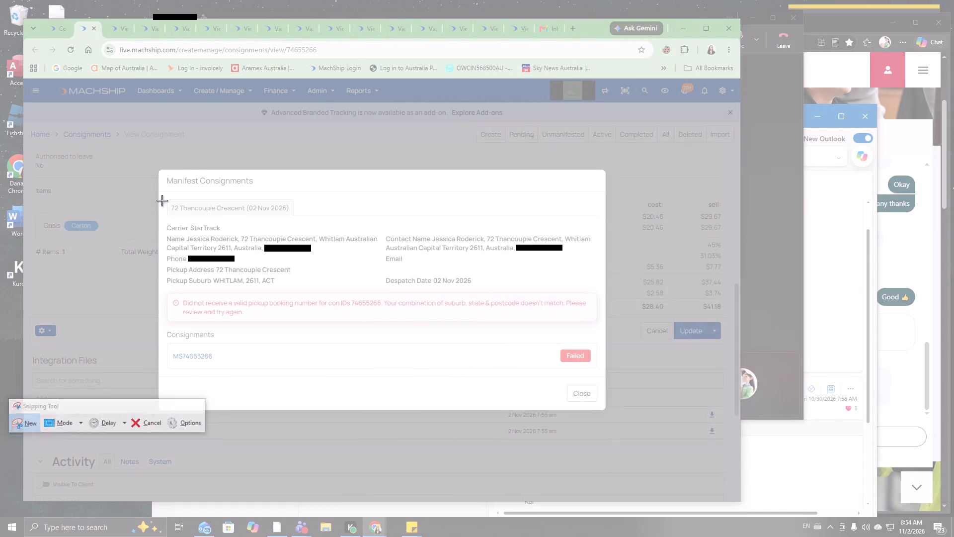
left_click_drag(162, 200, 602, 407)
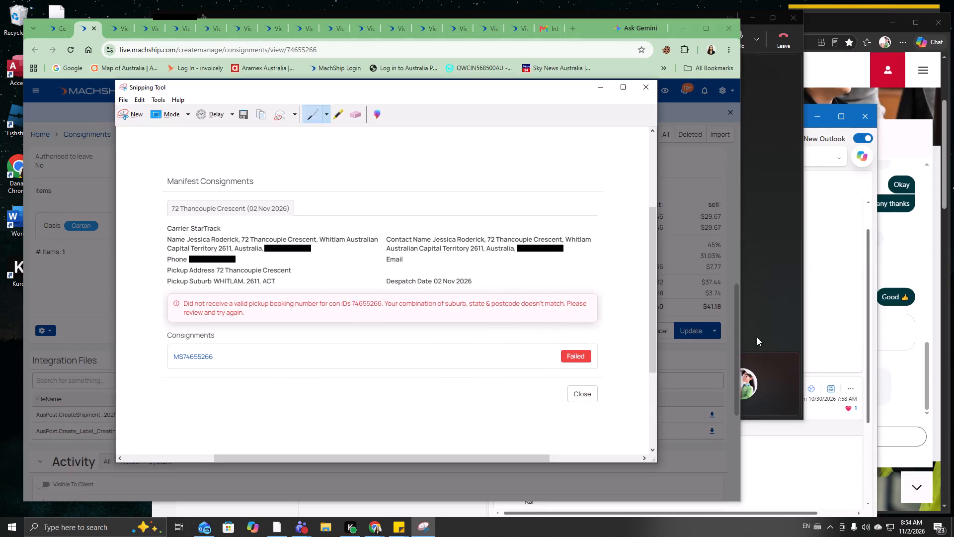
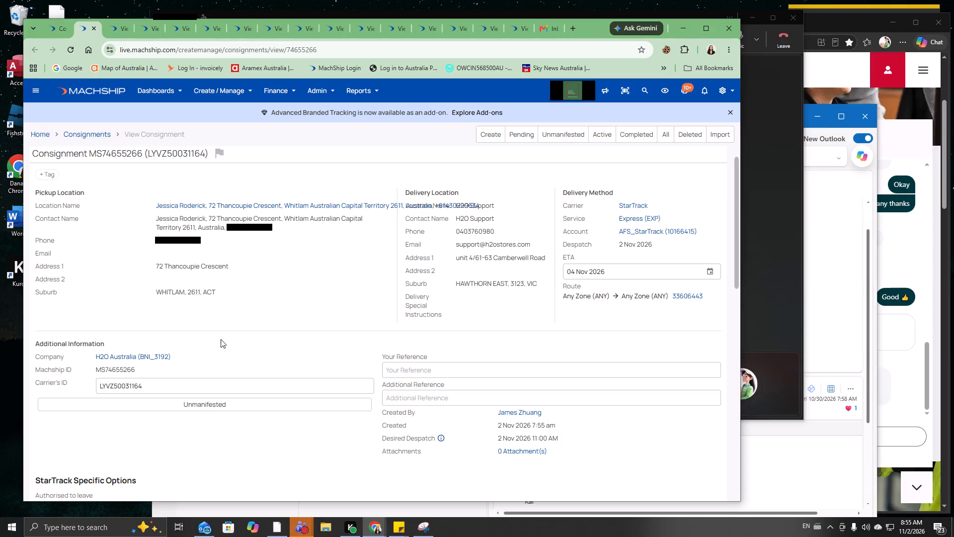
scroll(169, 412, "down", 9)
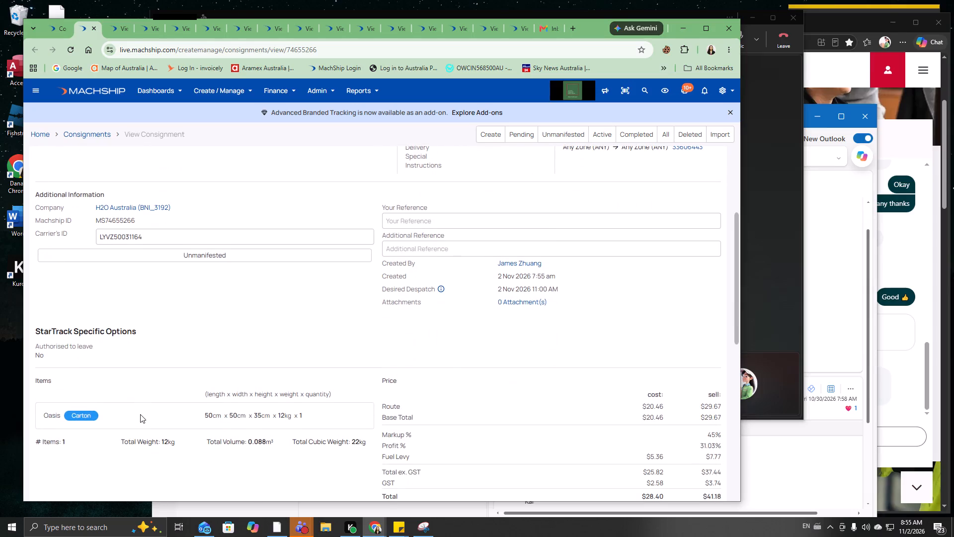
scroll(138, 411, "down", 8)
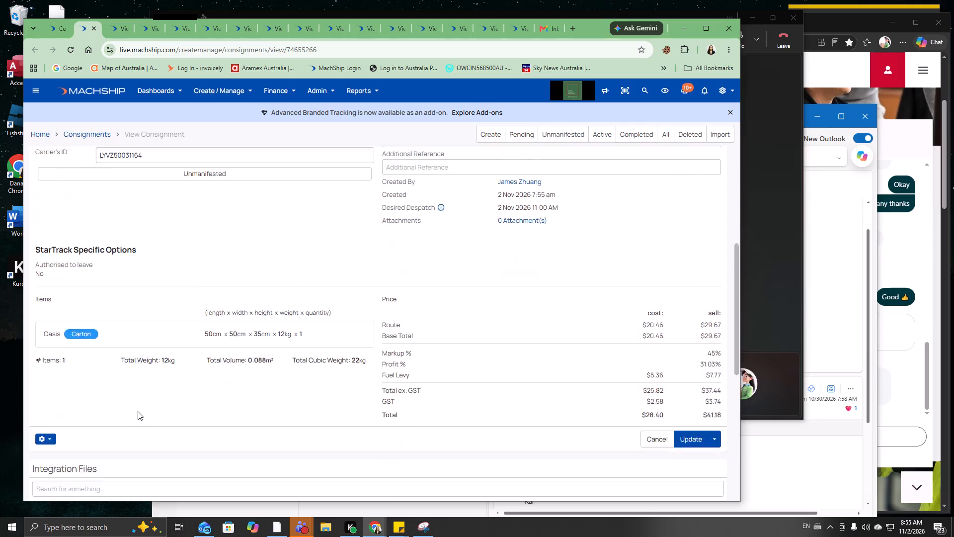
left_click(46, 390)
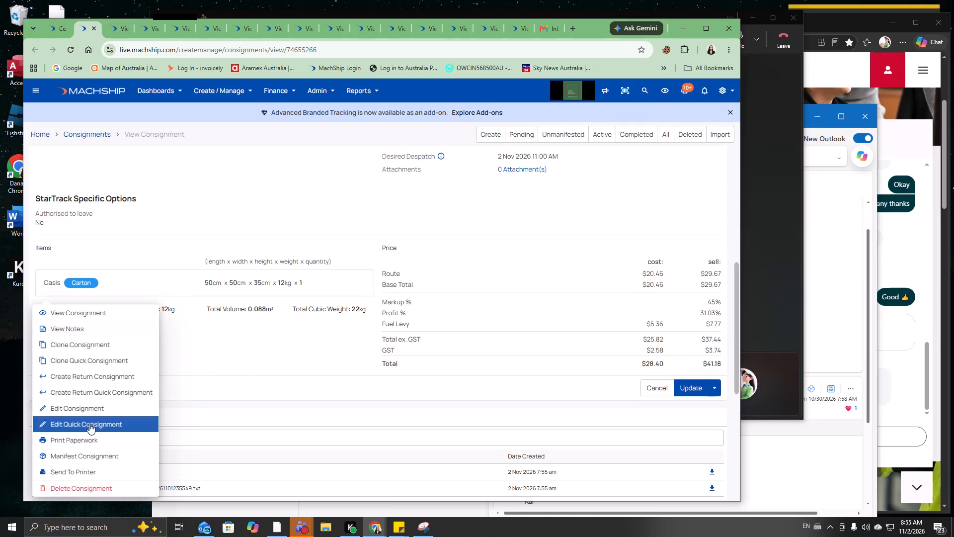
left_click(90, 411)
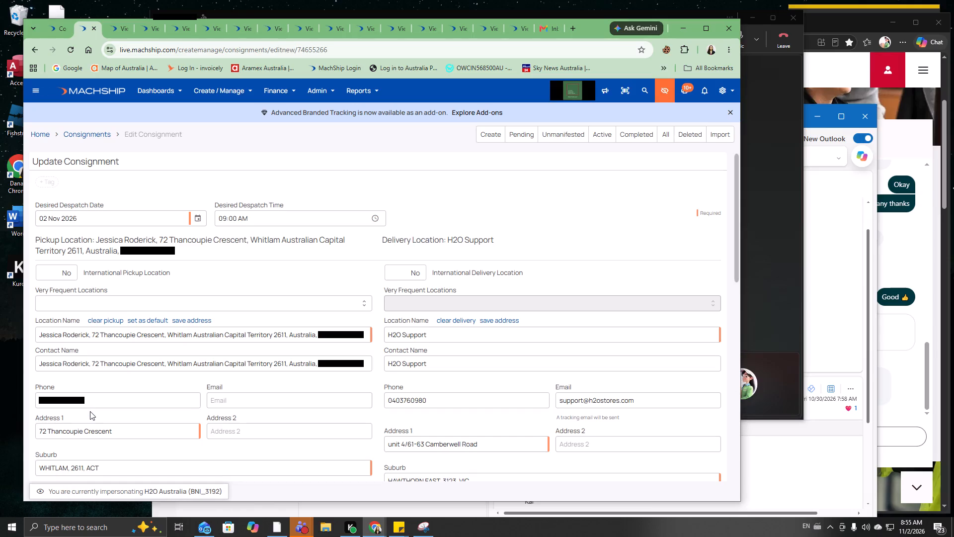
left_click(96, 250)
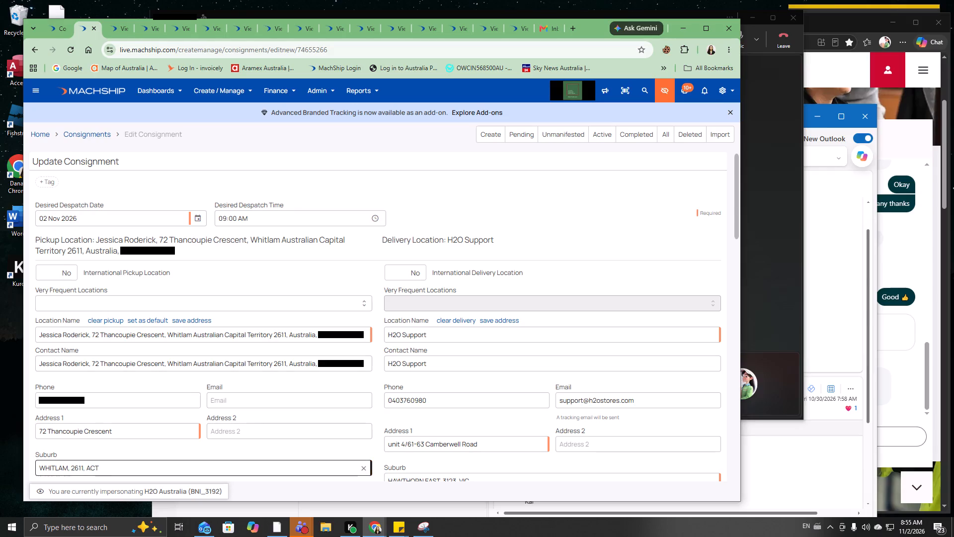
left_click_drag(133, 469, 32, 466)
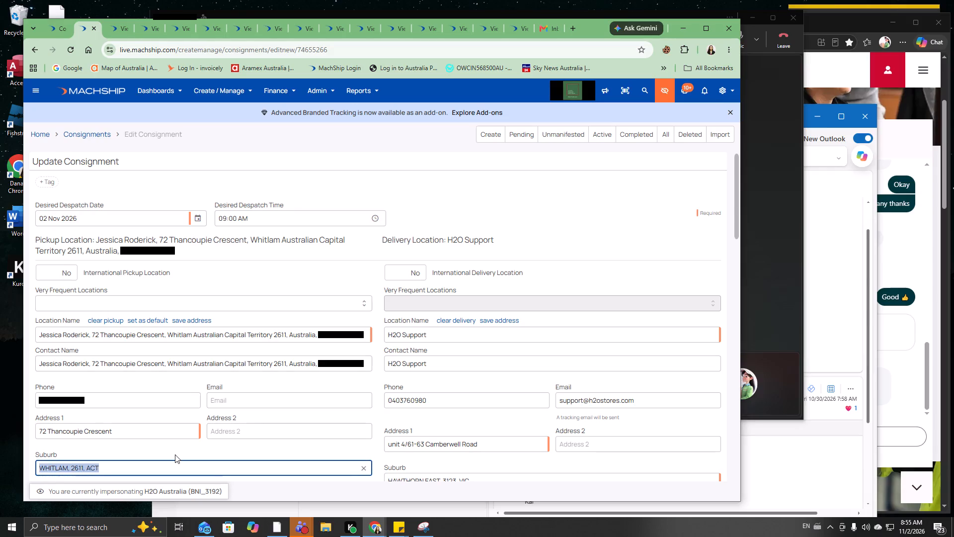
key("BackSpace")
type("2611")
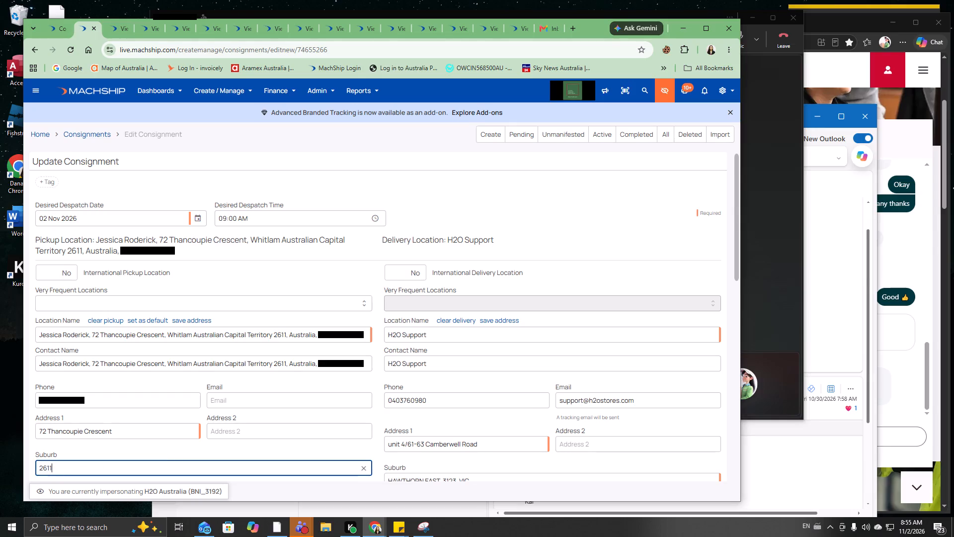
scroll(160, 449, "down", 1)
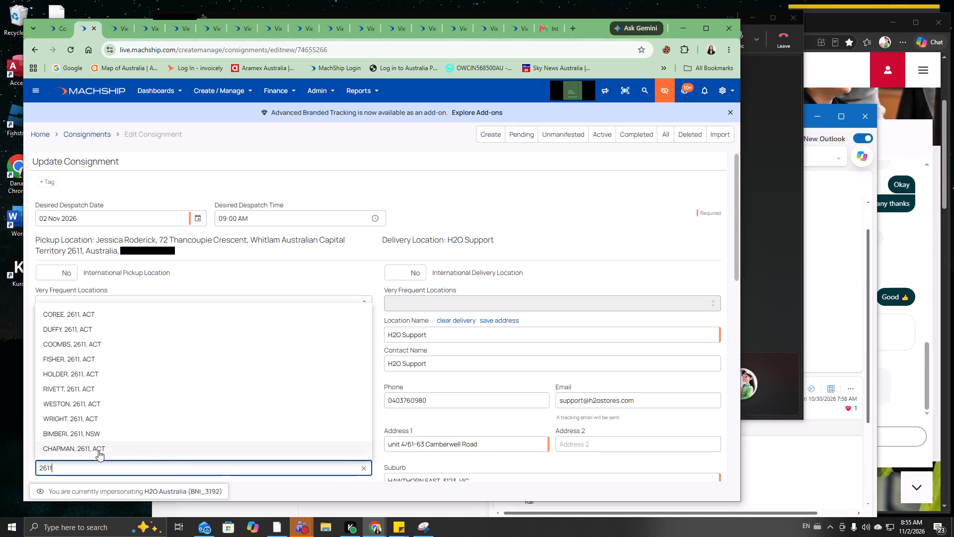
scroll(90, 422, "down", 4)
scroll(90, 441, "up", 5)
left_click(28, 397)
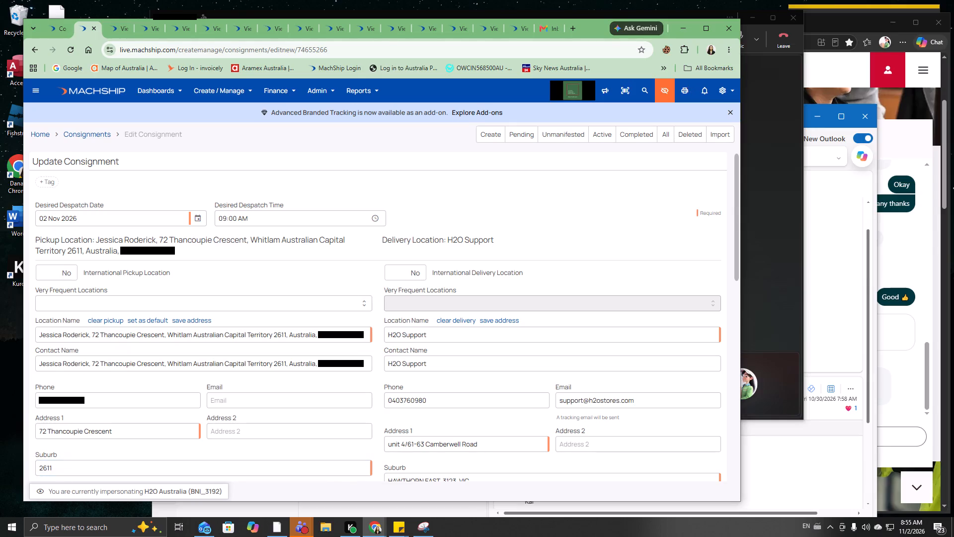
left_click(40, 52)
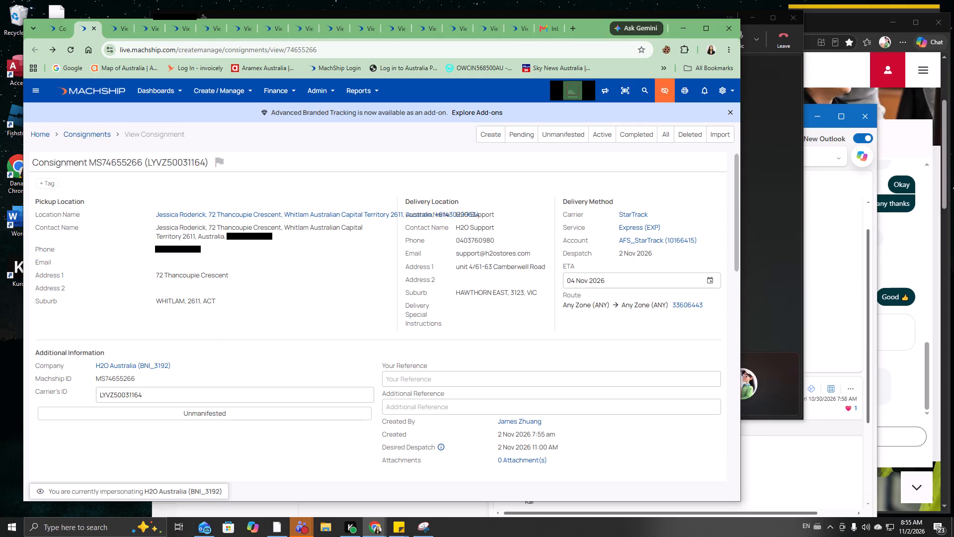
Search Google for "whitlam australia" in a new browser tab.
left_click(573, 29)
left_click(542, 51)
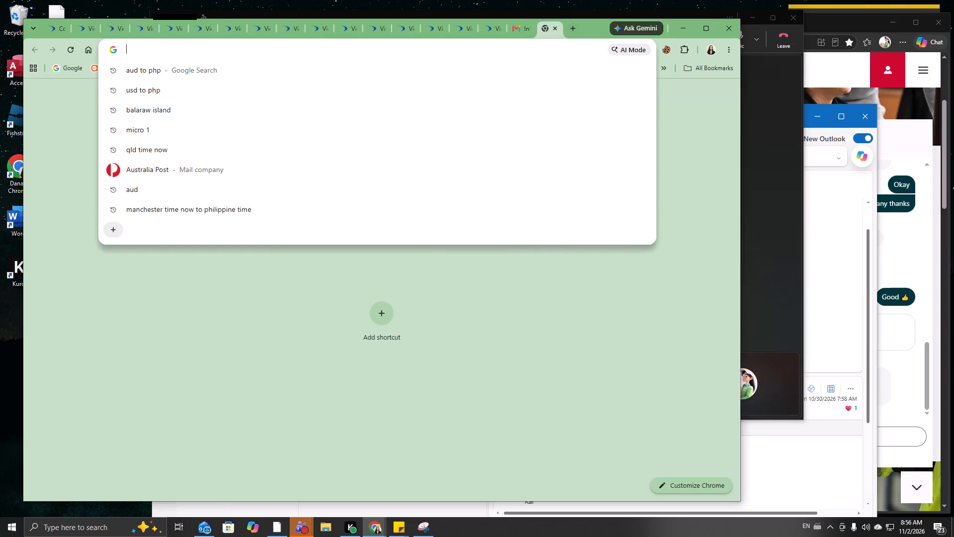
type("whitlam au")
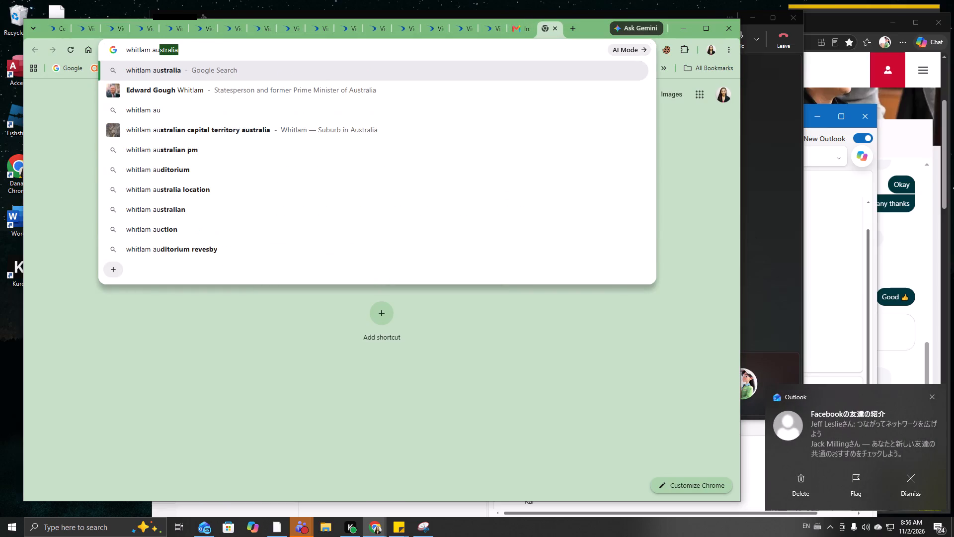
key("Right")
key("Return")
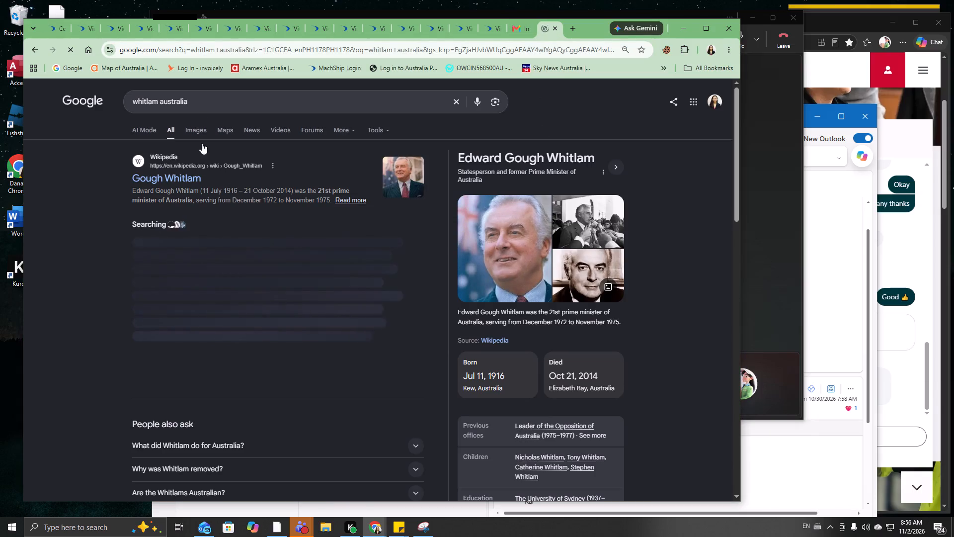
Search Google for "2611 au" and examine the expanded overview of suburbs covered by that postcode.
left_click(199, 106)
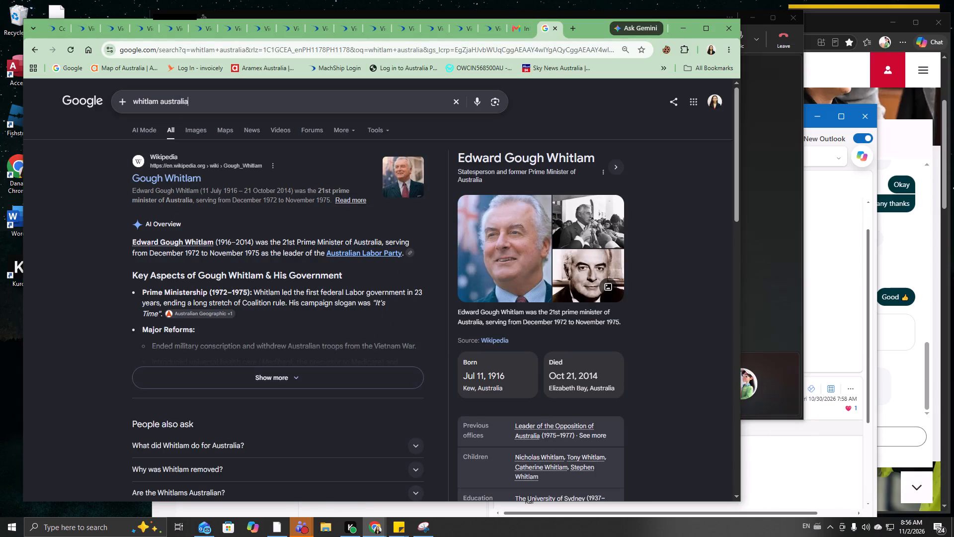
left_click_drag(196, 105, 120, 103)
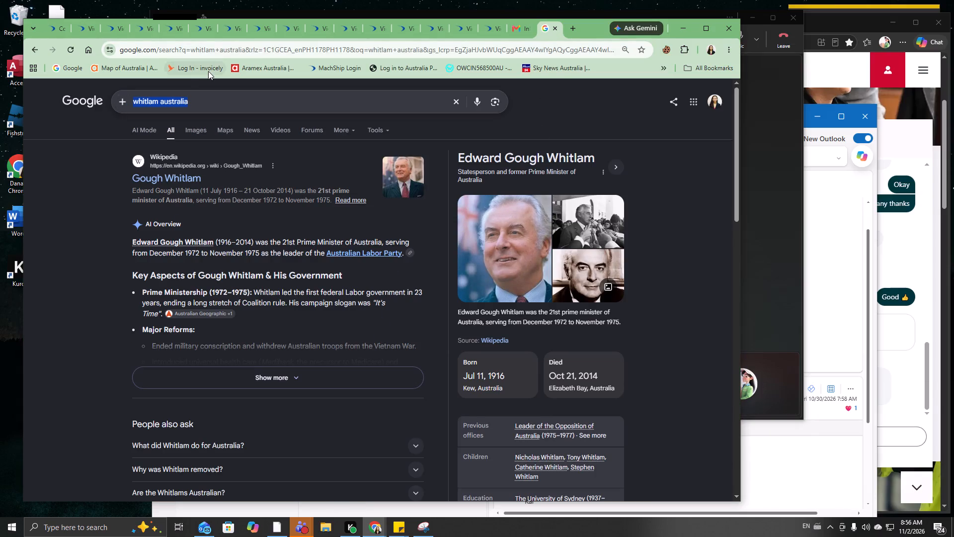
type("2611")
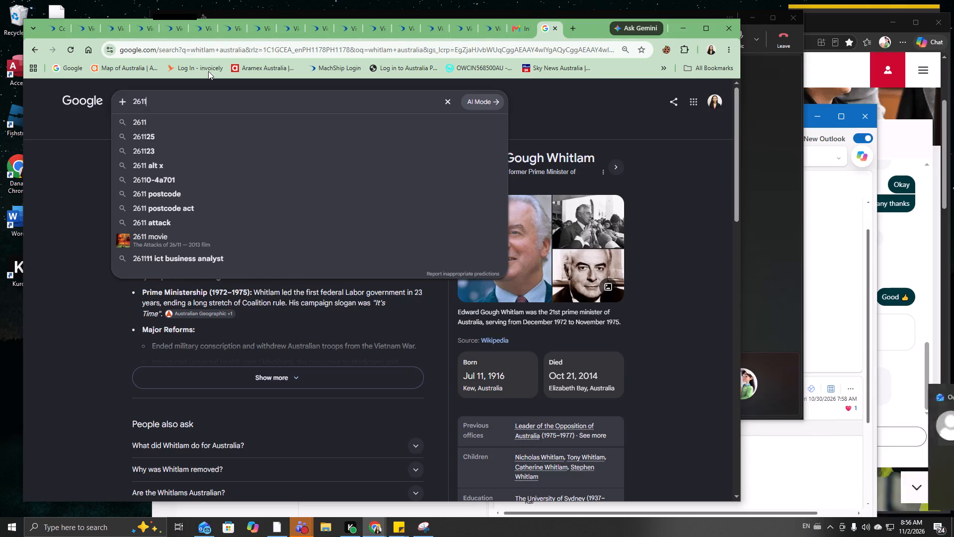
key("space")
type("au")
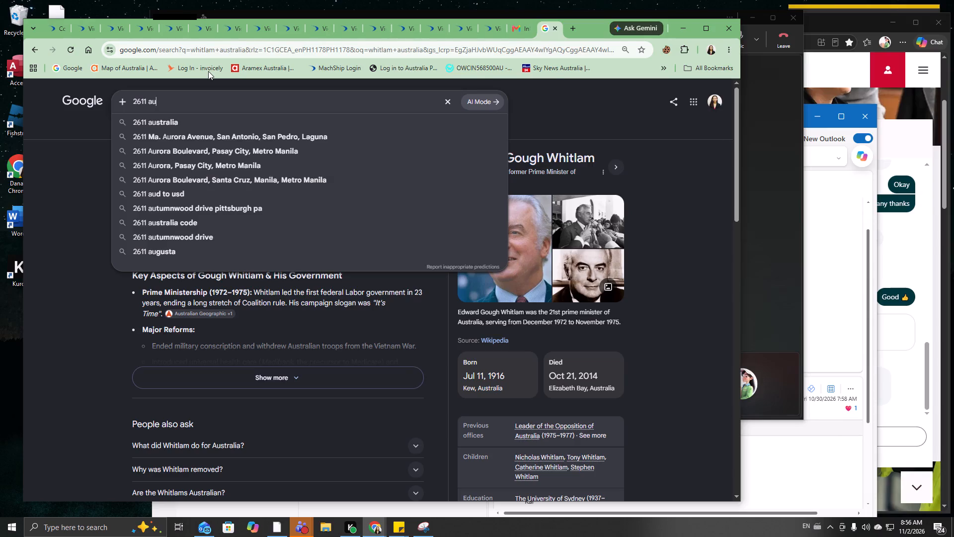
key("Return")
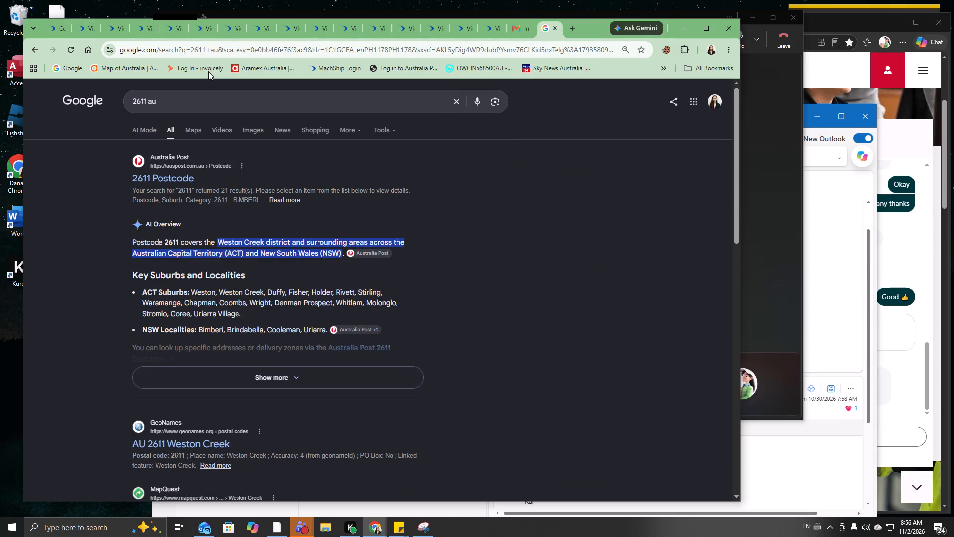
scroll(422, 260, "down", 5)
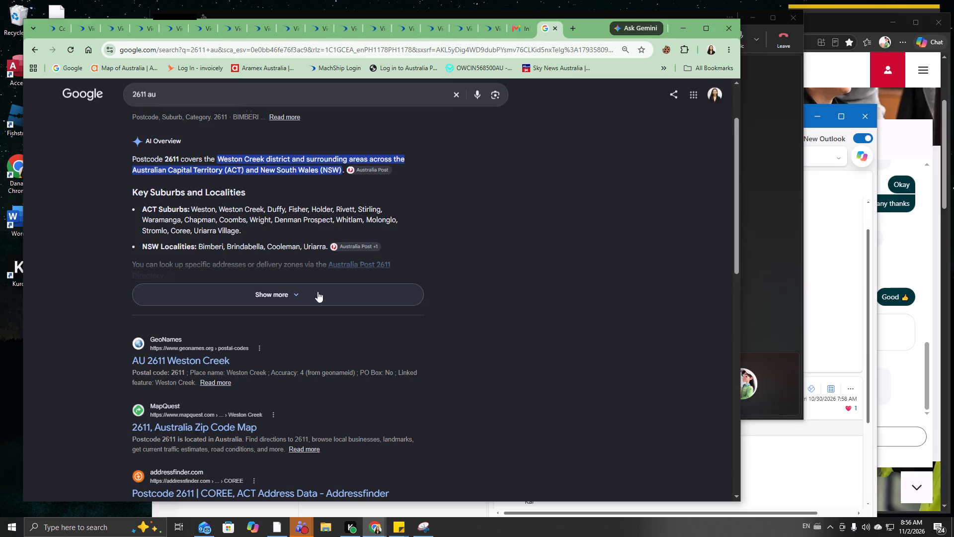
left_click(304, 298)
scroll(584, 322, "down", 7)
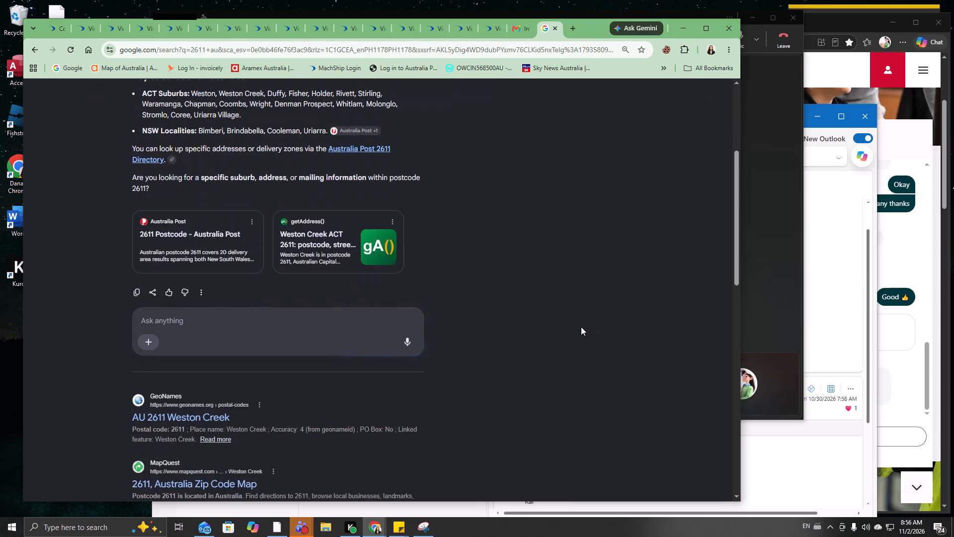
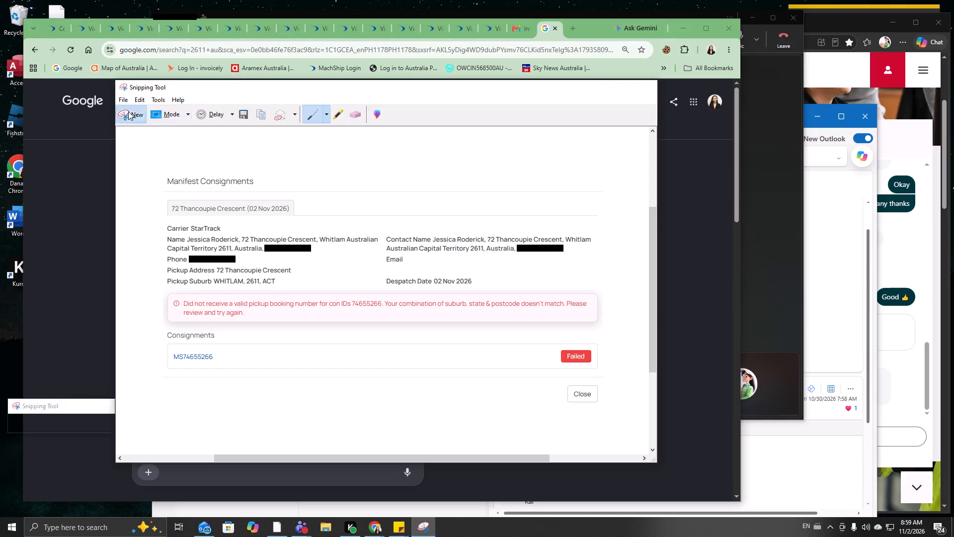
Capture a snip of the 2611 postcode search result together with the AI Overview text on the areas it covers.
left_click_drag(128, 138, 245, 276)
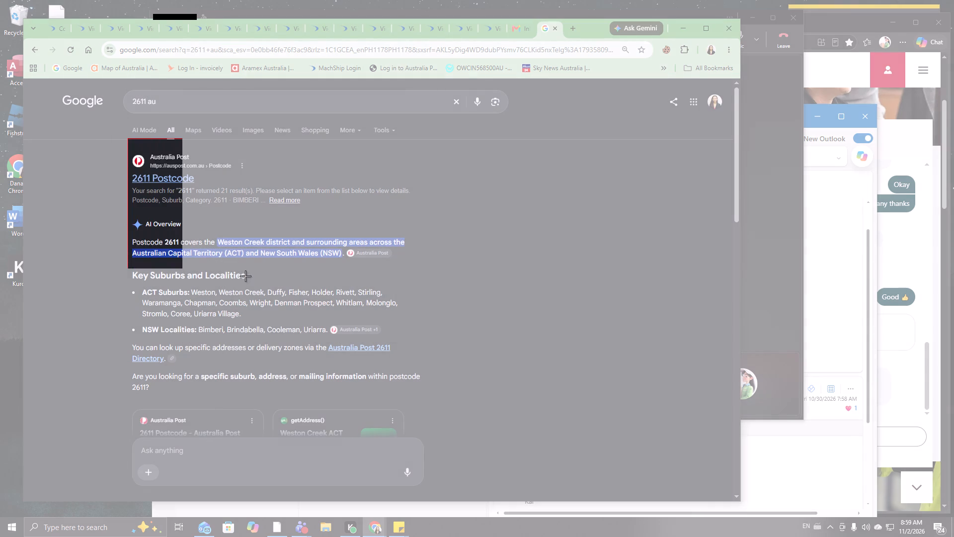
left_click_drag(245, 276, 425, 276)
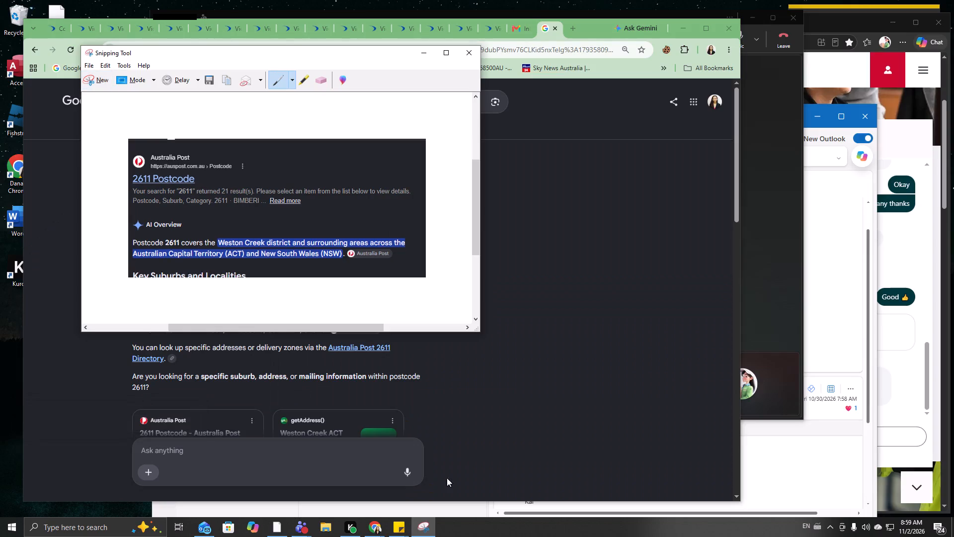
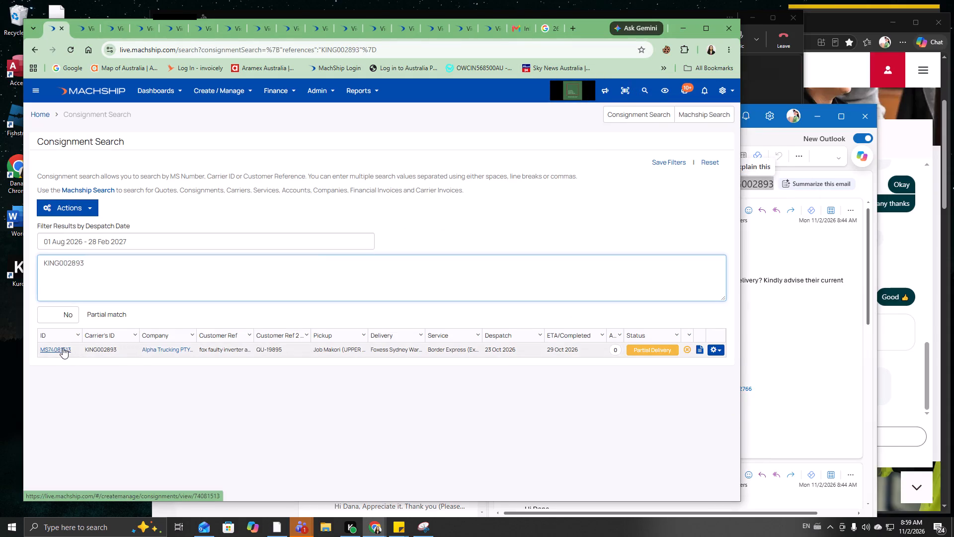
double_click(63, 348)
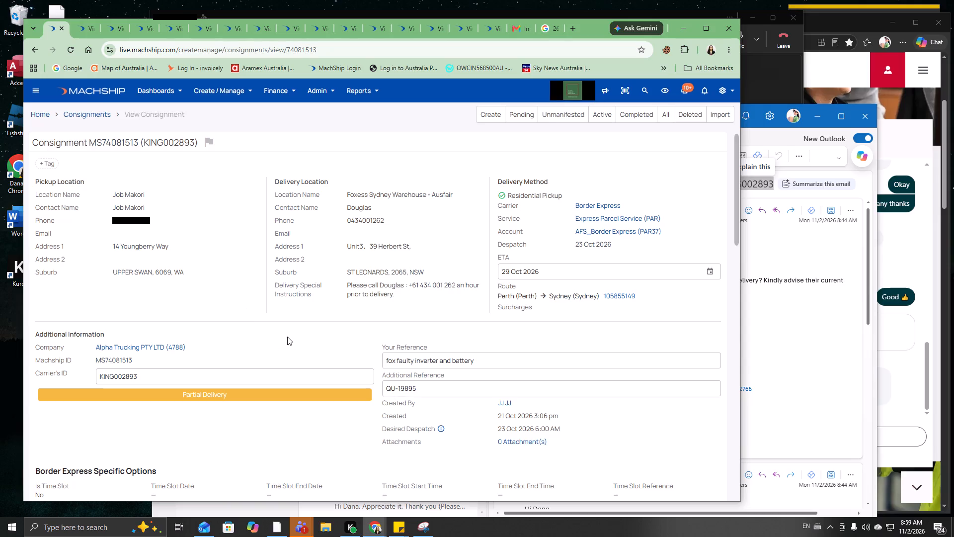
scroll(406, 314, "down", 20)
scroll(406, 314, "down", 5)
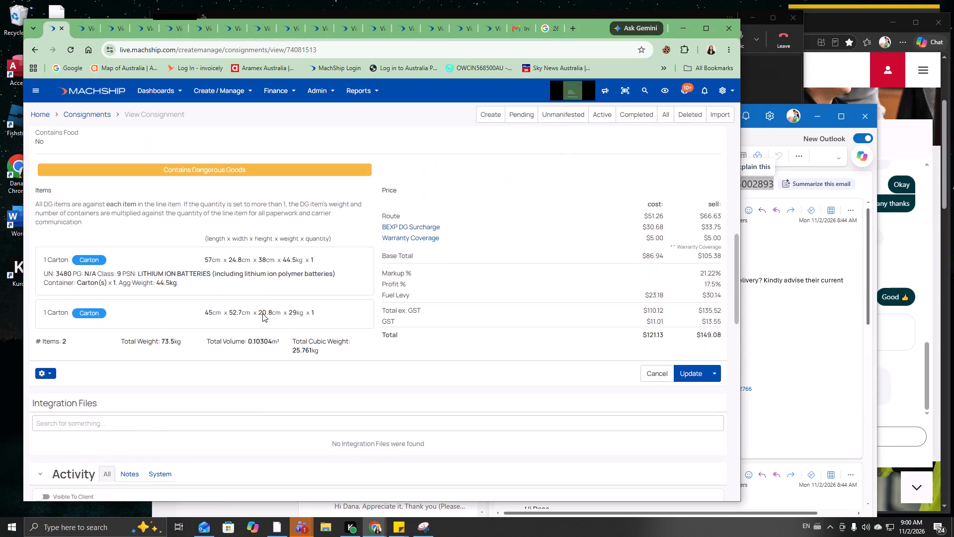
scroll(236, 371, "down", 14)
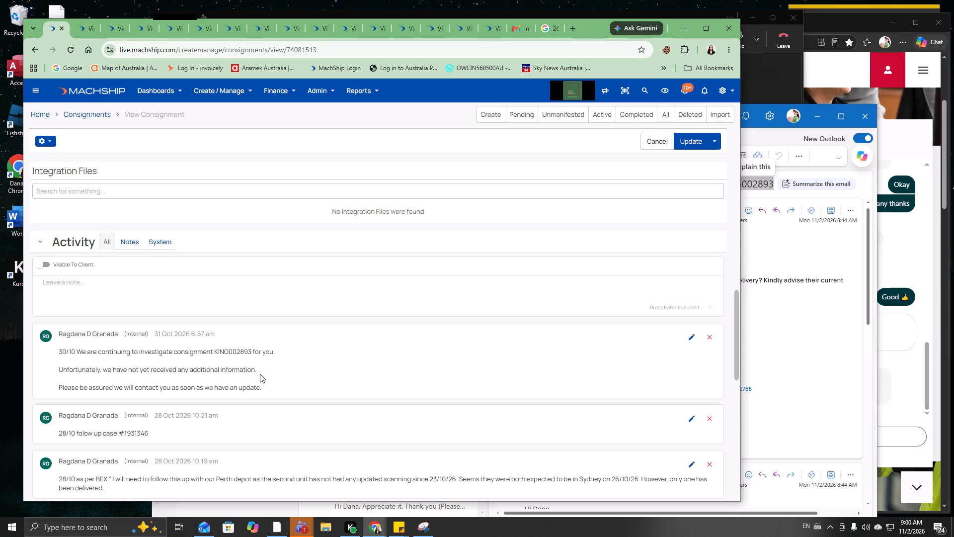
left_click_drag(268, 393, 69, 369)
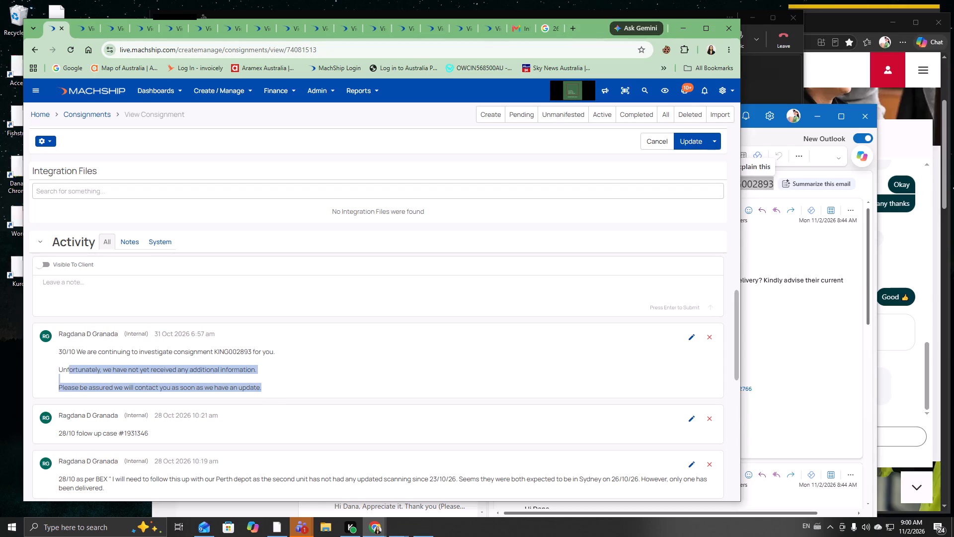
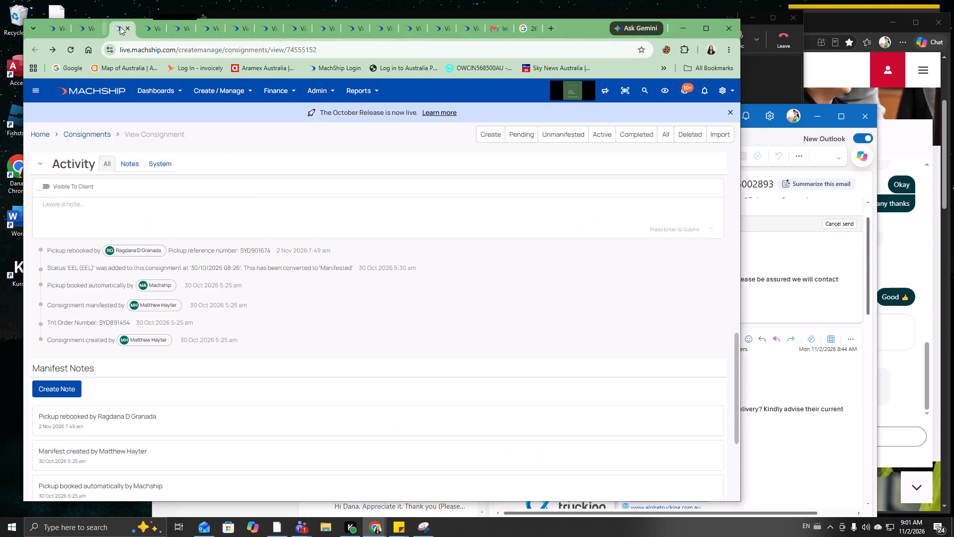
Open the Consignment Status dashboard and filter it to the unmanifested consignments.
left_click(50, 29)
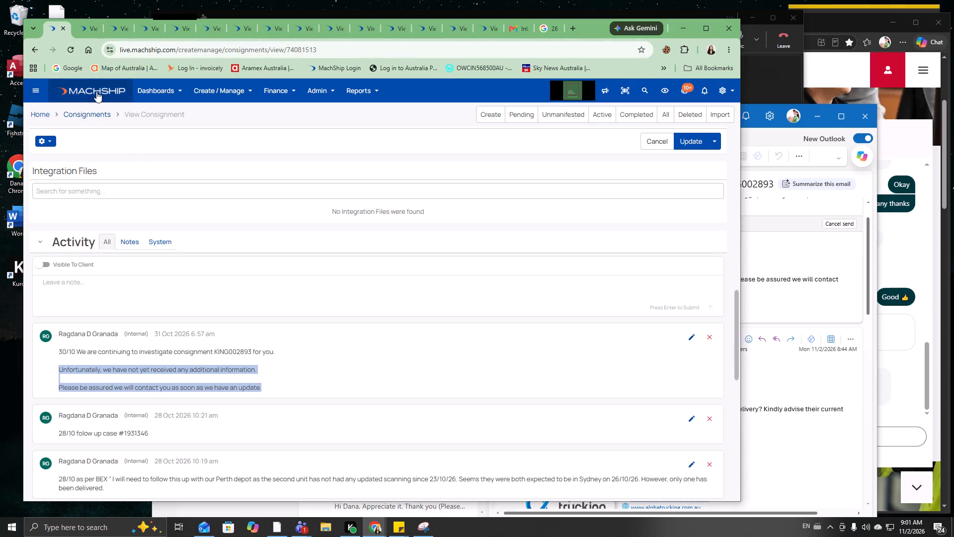
left_click(97, 91)
left_click(36, 90)
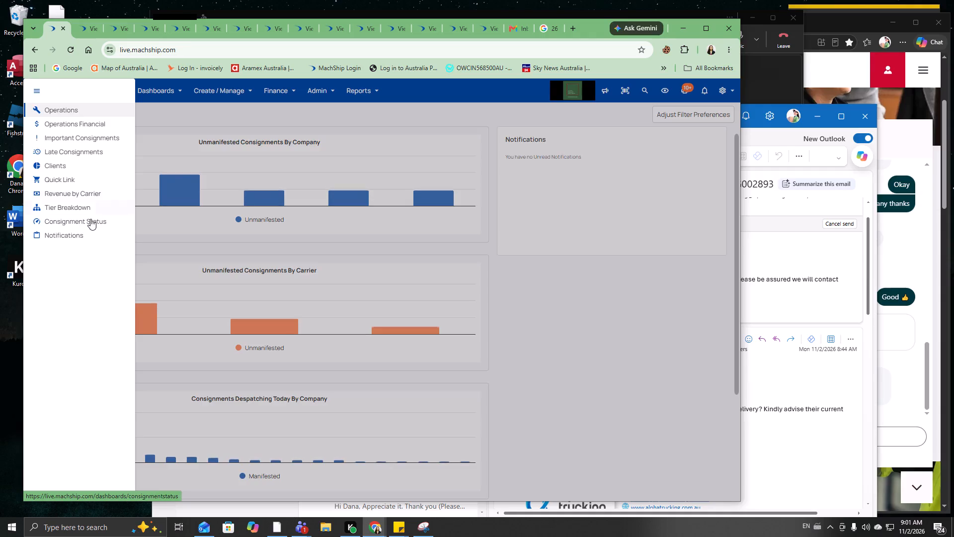
left_click(90, 219)
triple_click(130, 180)
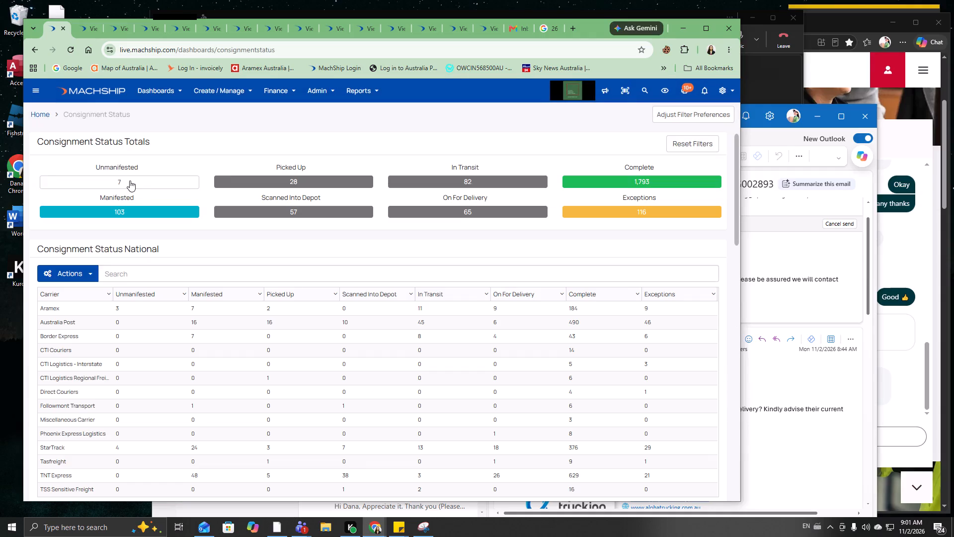
scroll(264, 163, "down", 20)
scroll(264, 163, "down", 20)
scroll(264, 163, "down", 20)
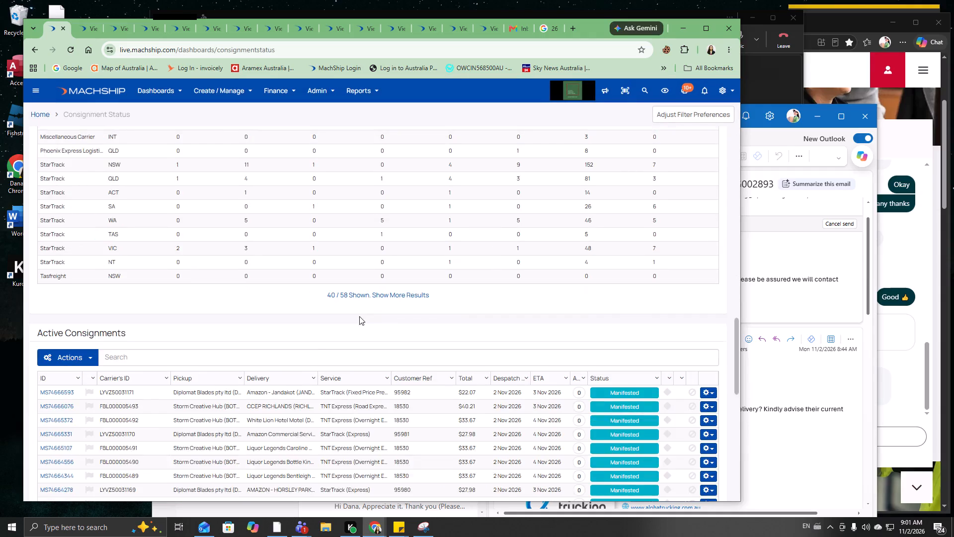
scroll(359, 316, "down", 7)
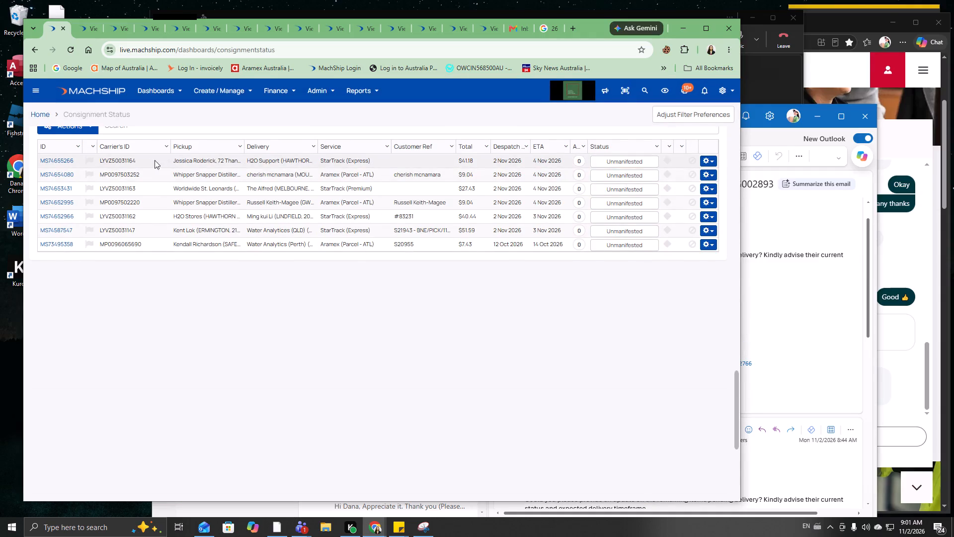
right_click(61, 173)
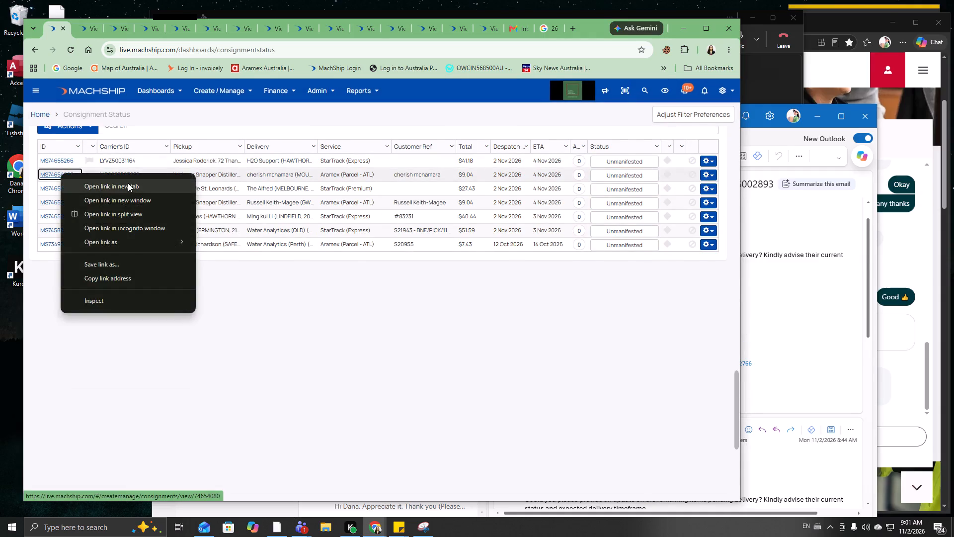
double_click(130, 184)
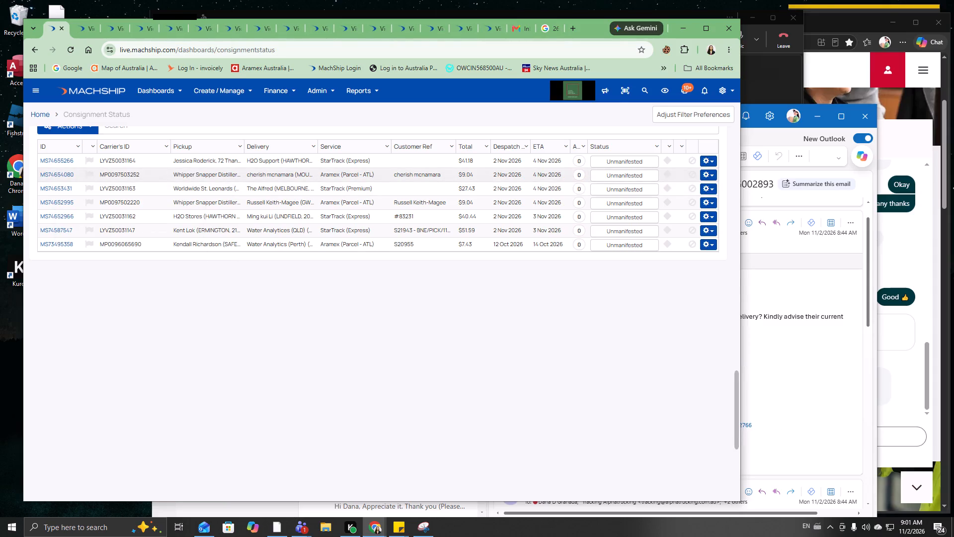
right_click(60, 192)
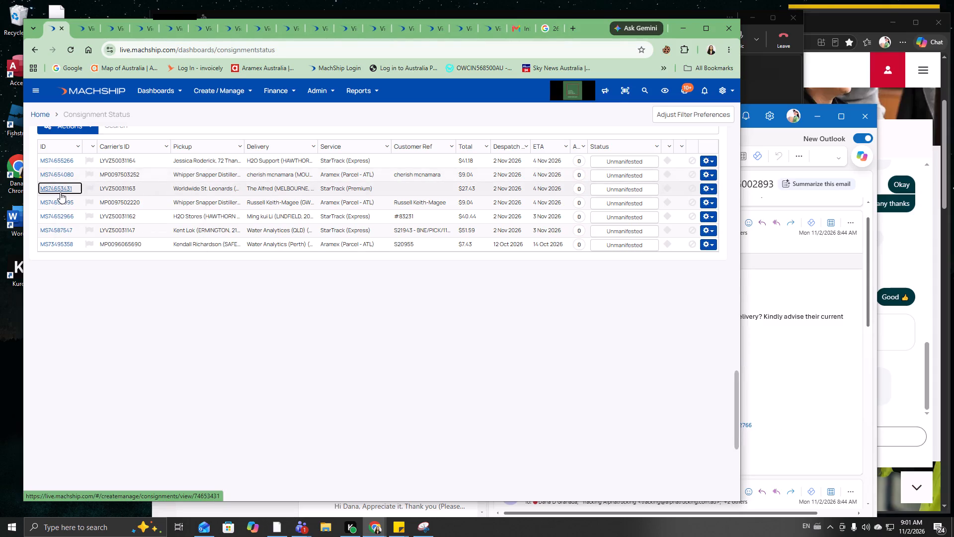
left_click(131, 207)
right_click(55, 204)
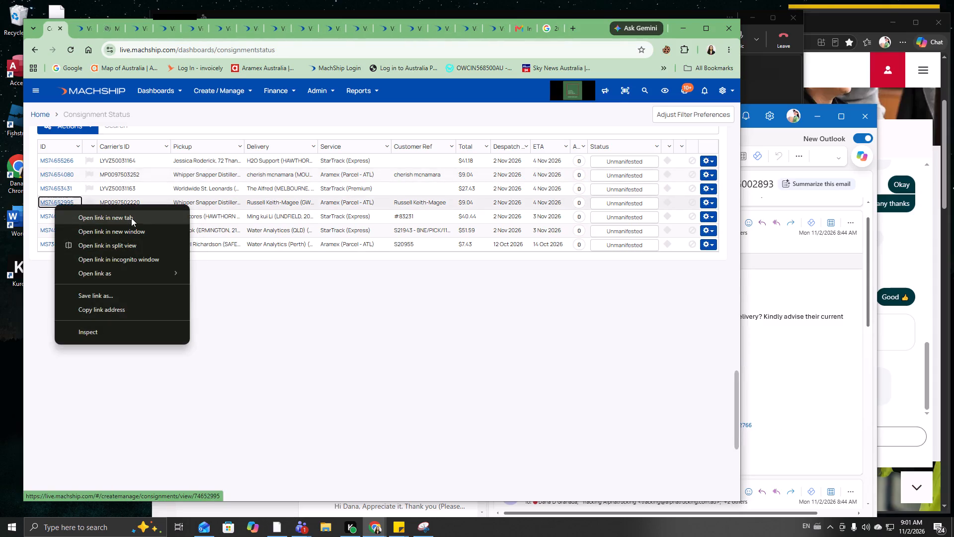
left_click(132, 218)
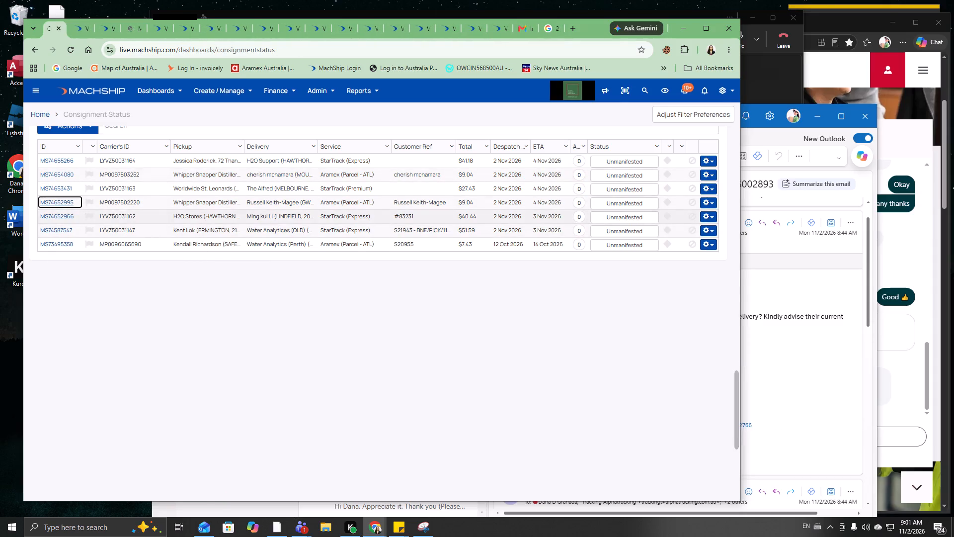
right_click(58, 215)
left_click(125, 232)
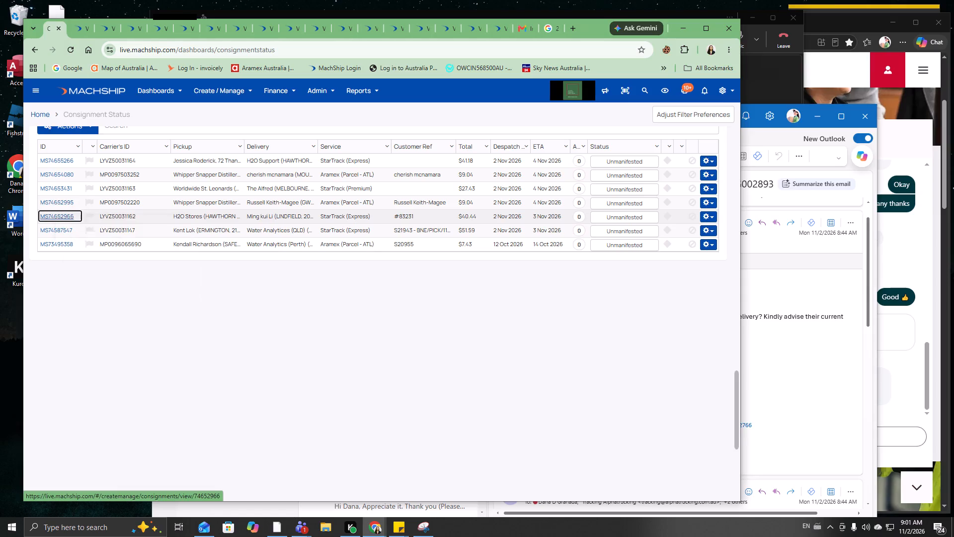
left_click(75, 30)
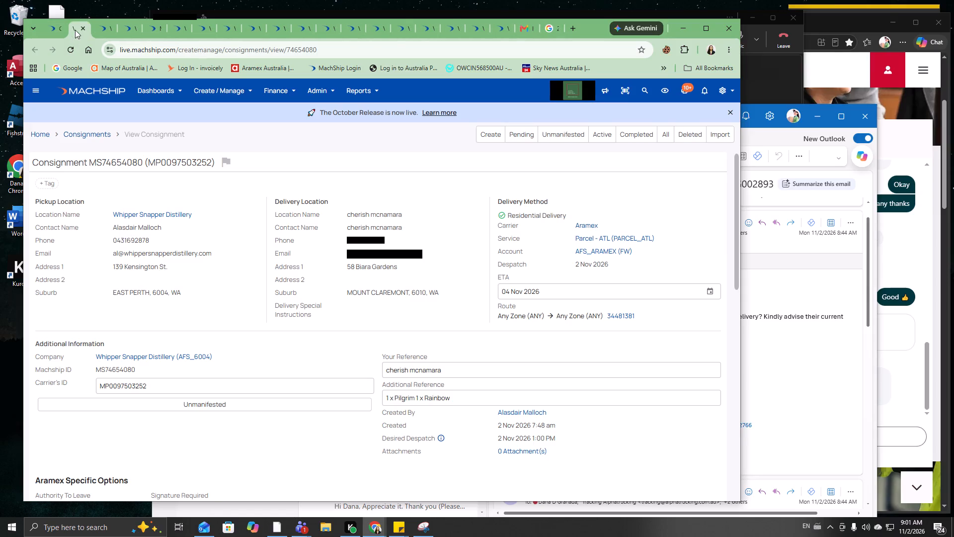
scroll(420, 289, "down", 8)
scroll(396, 290, "down", 13)
left_click(47, 324)
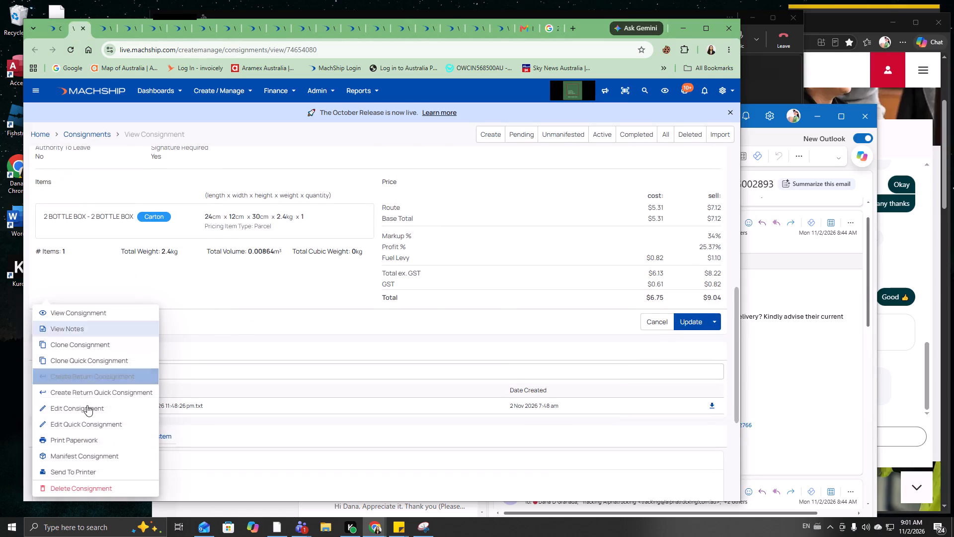
left_click(97, 450)
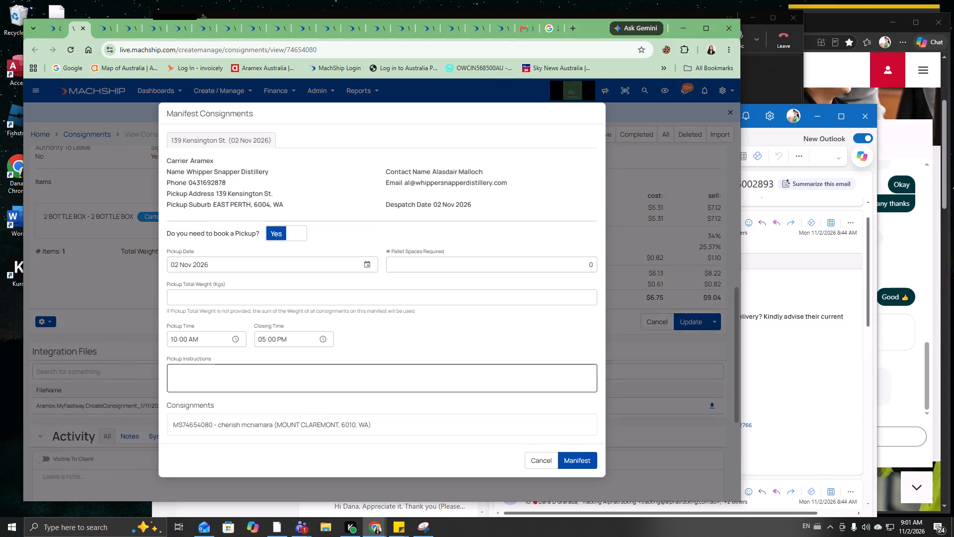
left_click(578, 462)
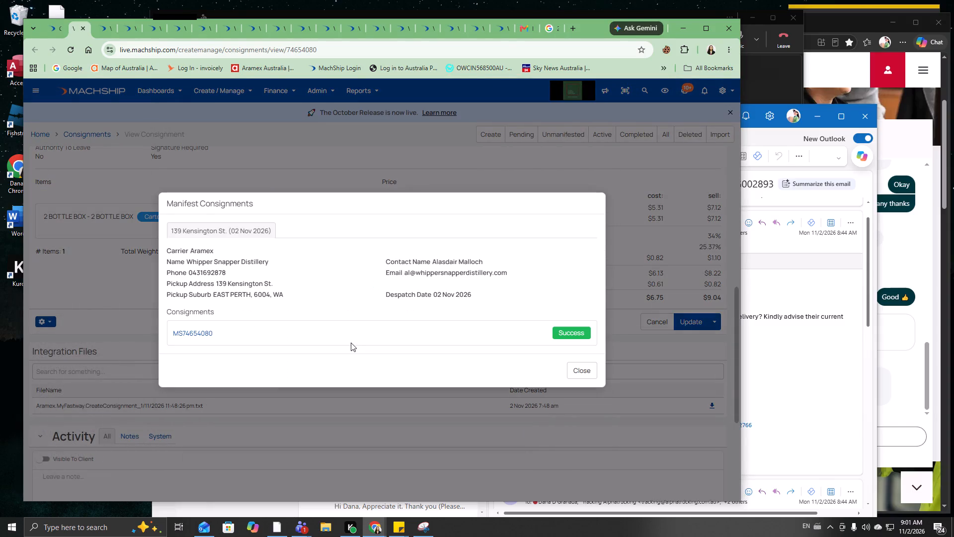
double_click(577, 368)
scroll(360, 314, "up", 9)
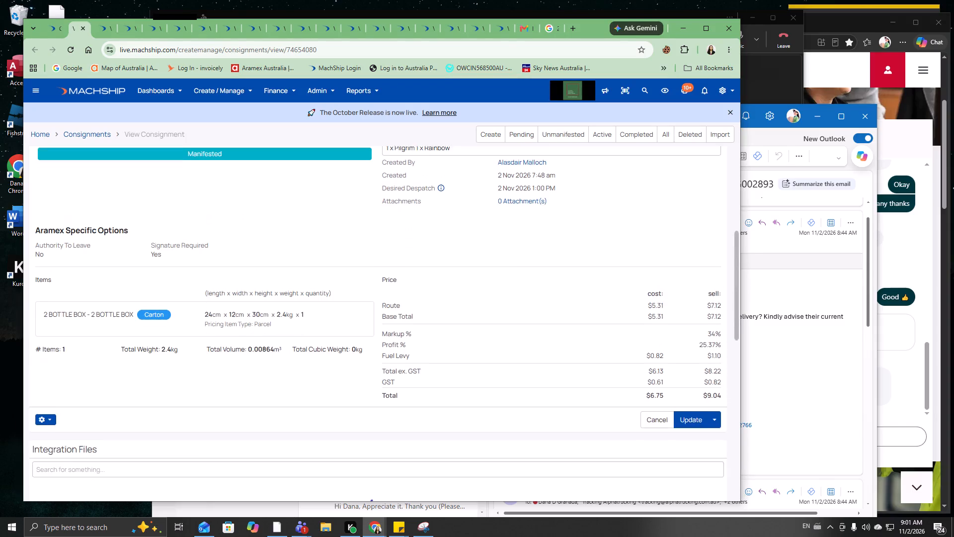
scroll(298, 309, "up", 6)
left_click(102, 30)
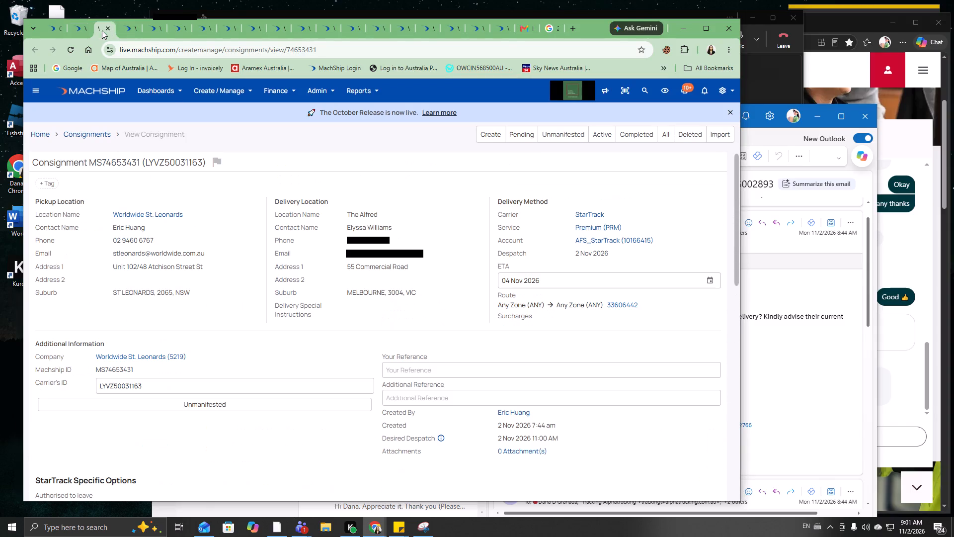
scroll(204, 301, "down", 13)
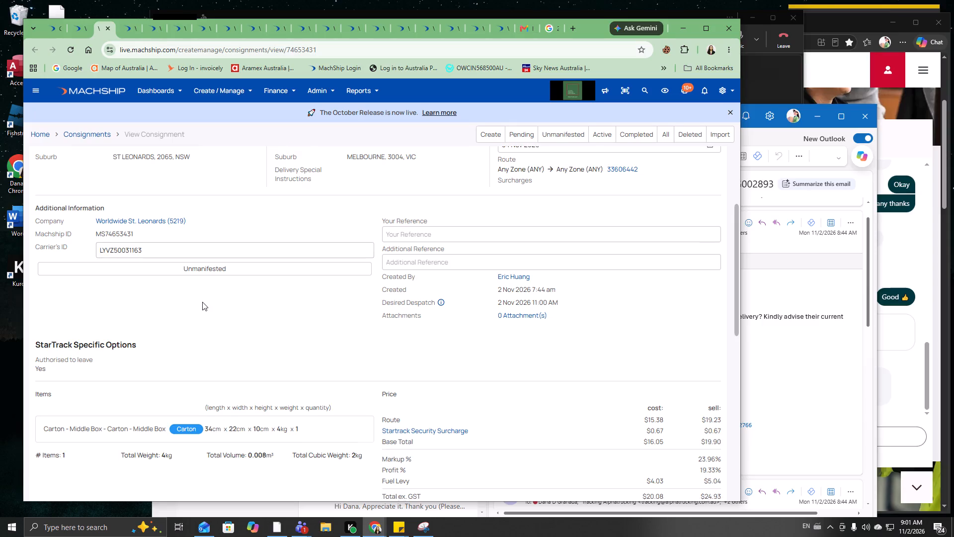
scroll(202, 302, "down", 12)
left_click(51, 265)
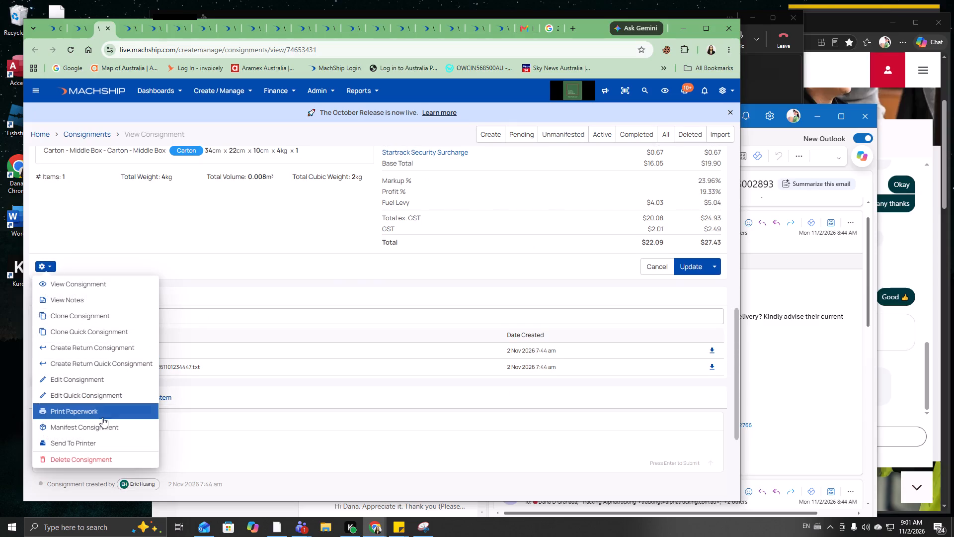
left_click(106, 426)
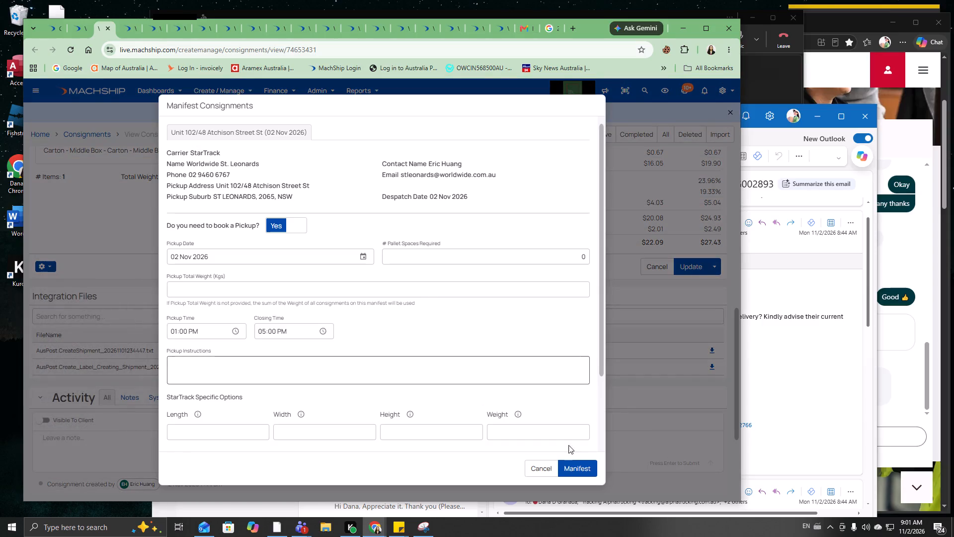
left_click(585, 467)
left_click(127, 38)
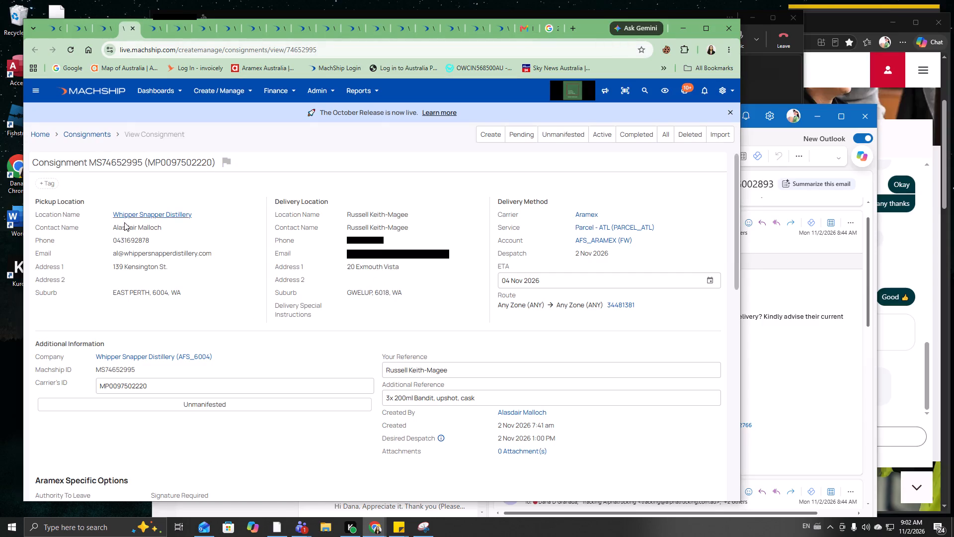
scroll(101, 228, "down", 20)
scroll(101, 228, "down", 3)
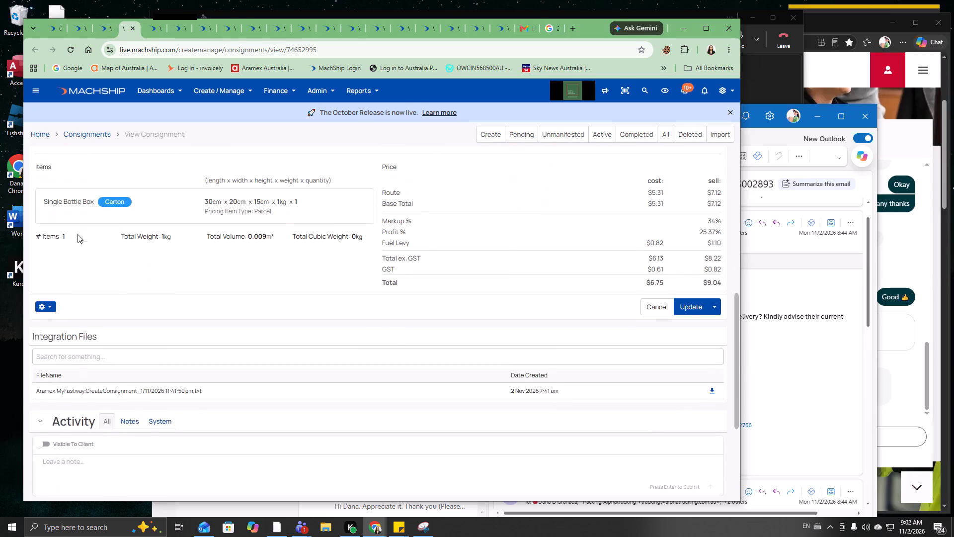
left_click(56, 290)
left_click(108, 447)
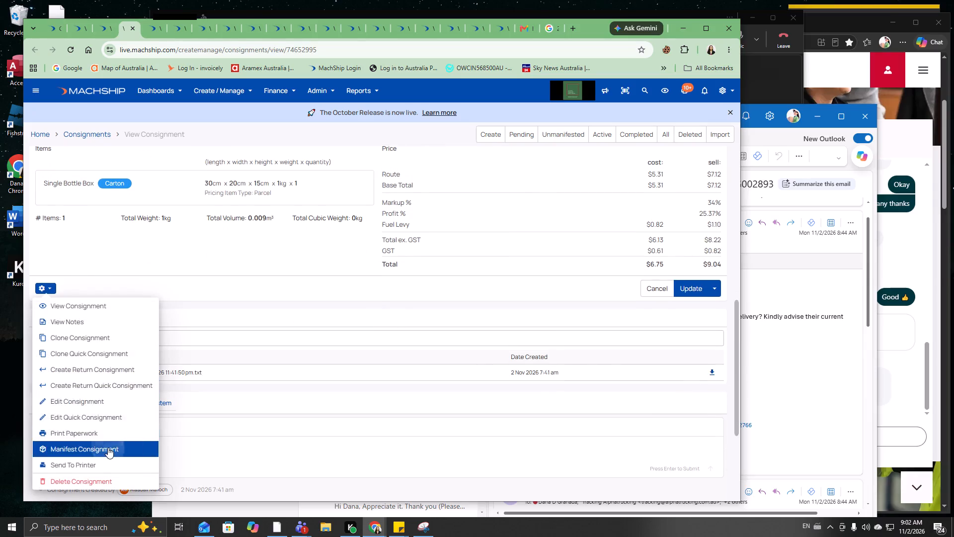
left_click(581, 467)
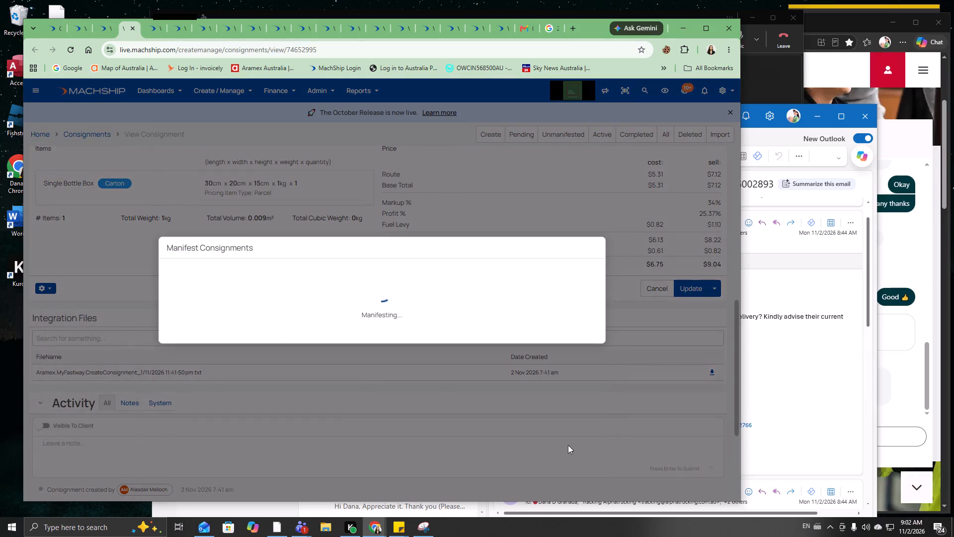
Manifest StarTrack consignment MS74652966 from H2O Stores with a pickup booked for 02 Nov 2026, 01:00 PM to 05:00 PM.
left_click(147, 34)
scroll(173, 181, "down", 9)
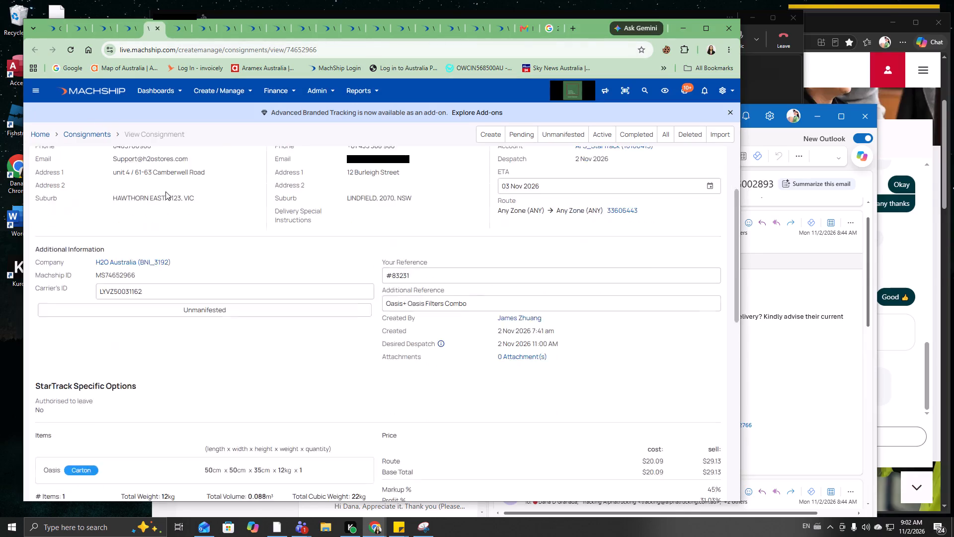
scroll(165, 191, "down", 15)
left_click(51, 271)
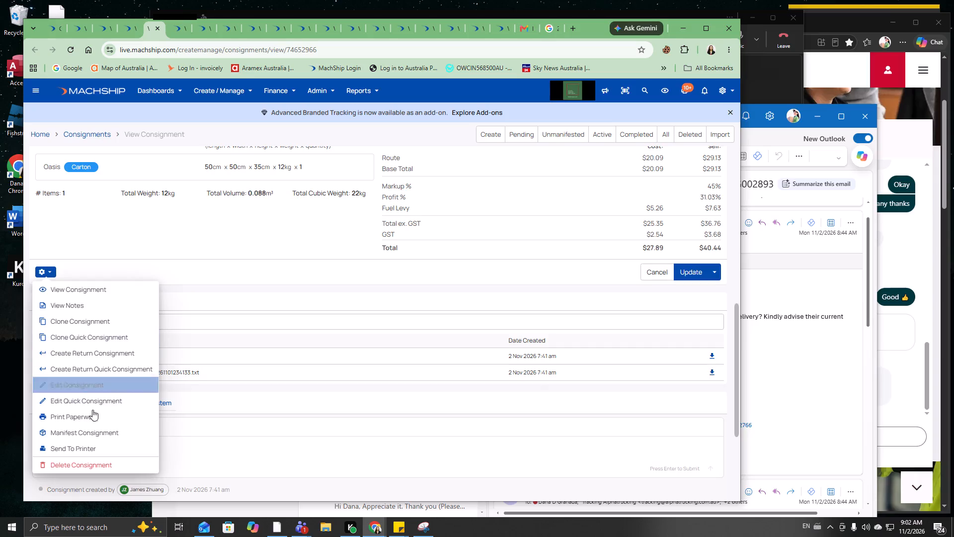
left_click(106, 438)
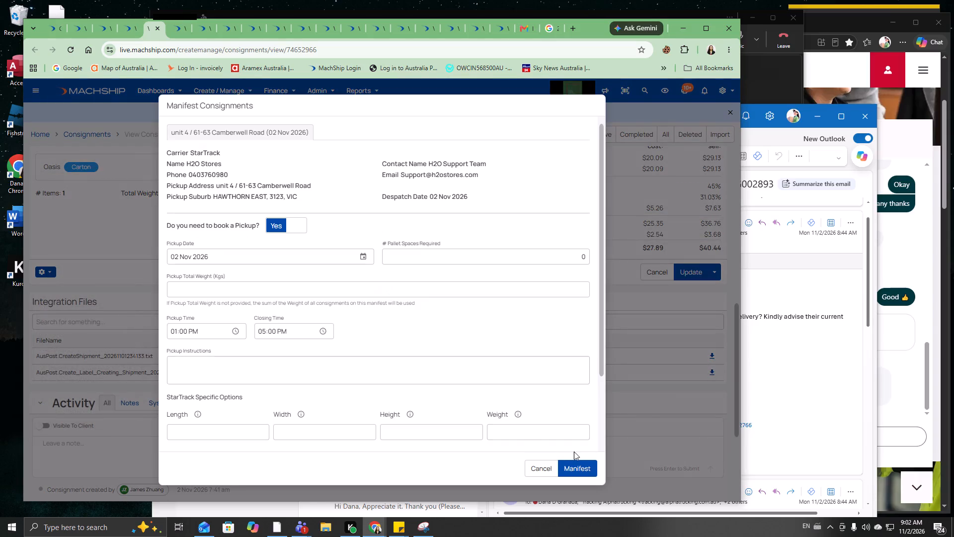
left_click(590, 466)
left_click(177, 29)
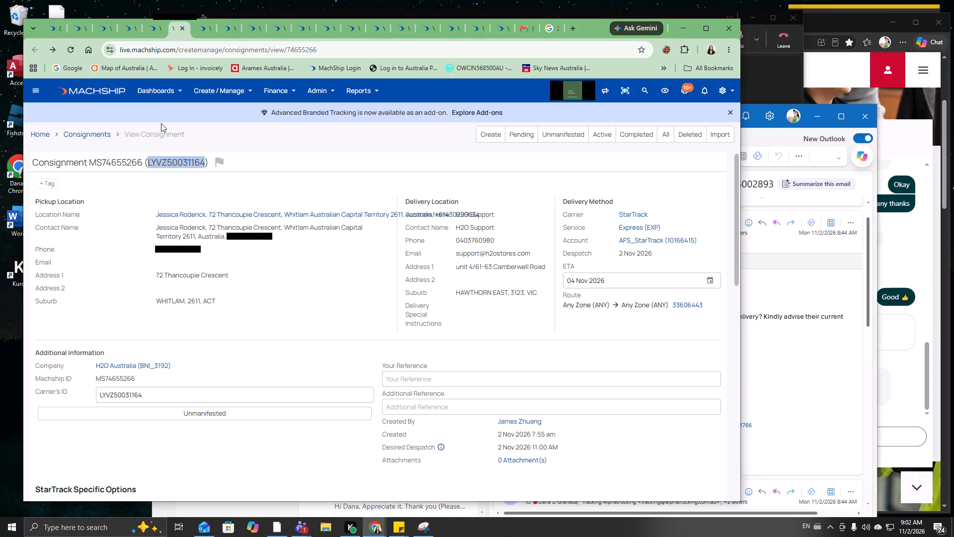
left_click(76, 32)
triple_click(82, 30)
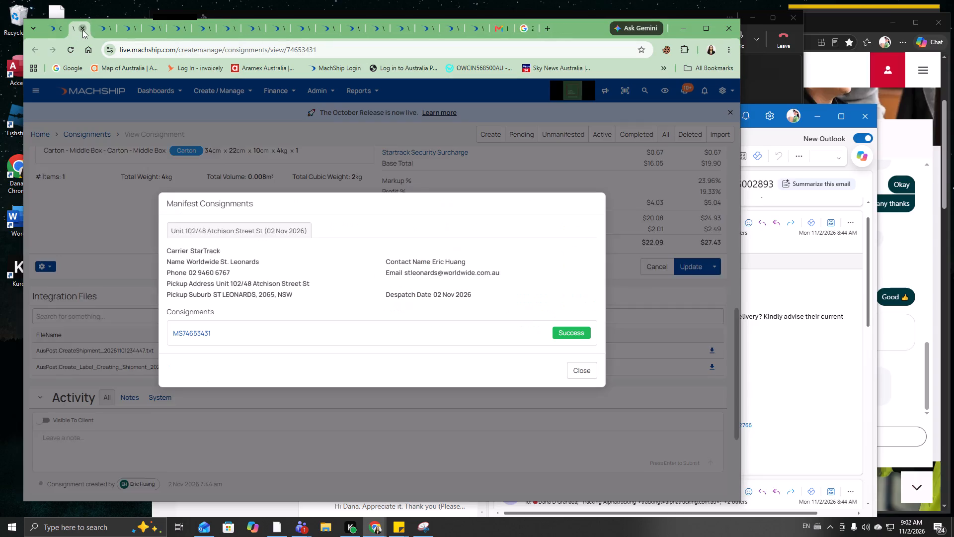
left_click(82, 30)
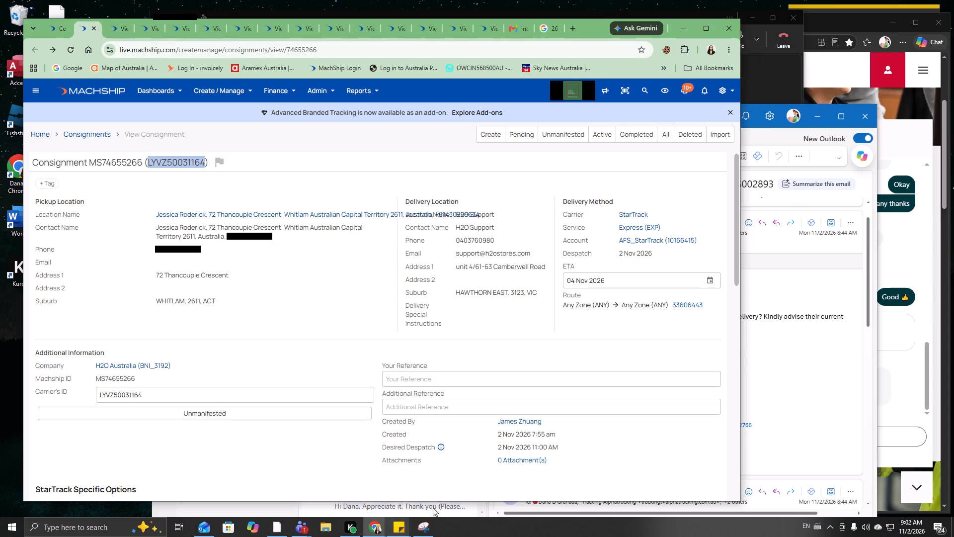
Switch to the Aramex Courier locator window, narrow it to uncover the consignment behind it, and clear the location search.
double_click(373, 533)
left_click(398, 481)
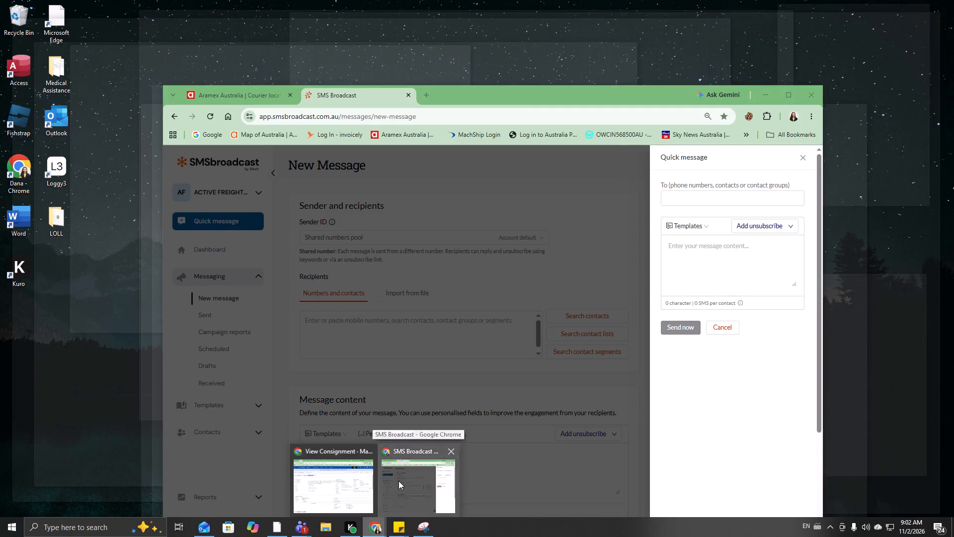
left_click(244, 98)
left_click(445, 300)
left_click_drag(445, 300, 443, 300)
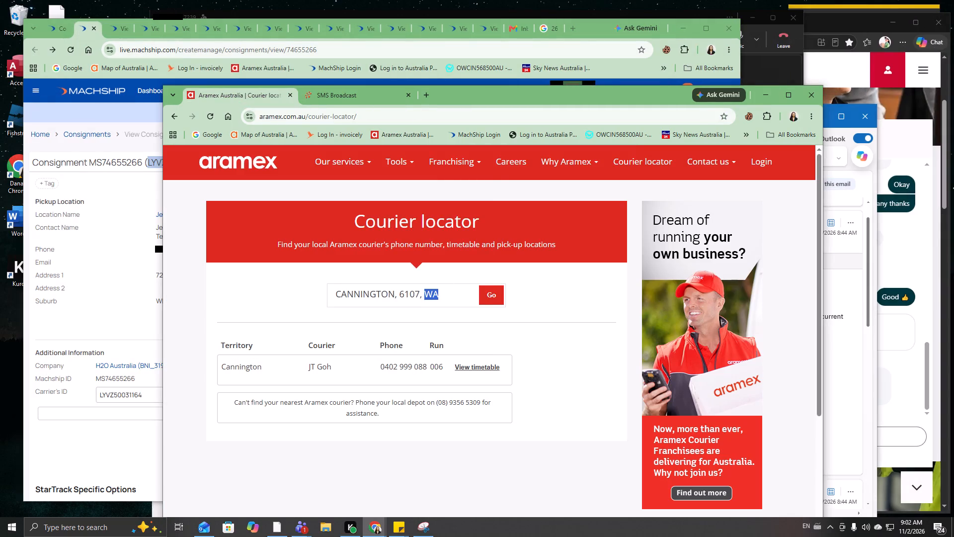
left_click_drag(443, 300, 341, 291)
left_click(341, 291)
left_click_drag(161, 261, 226, 262)
key("BackSpace")
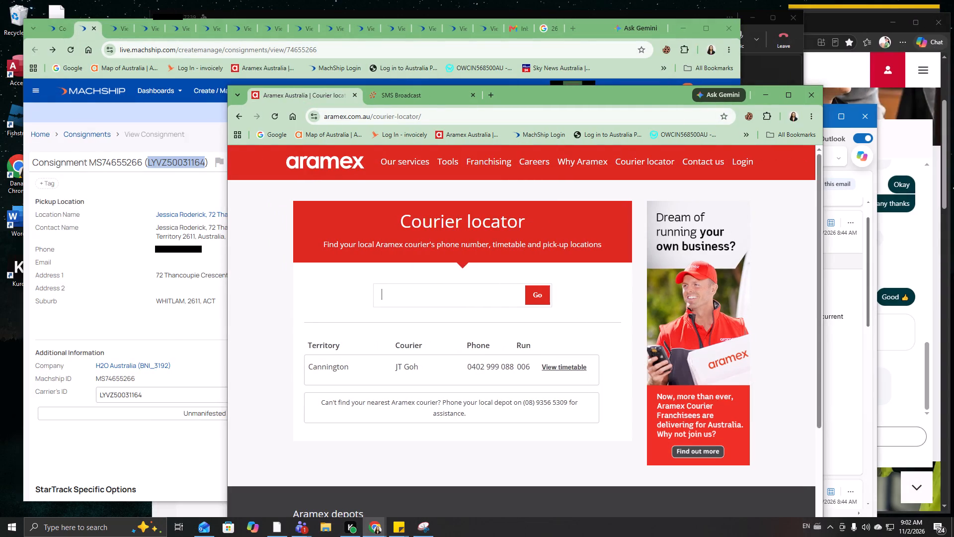
Search the courier locator for postcode 2611 and look through the suggested suburbs for the consignment's pickup suburb.
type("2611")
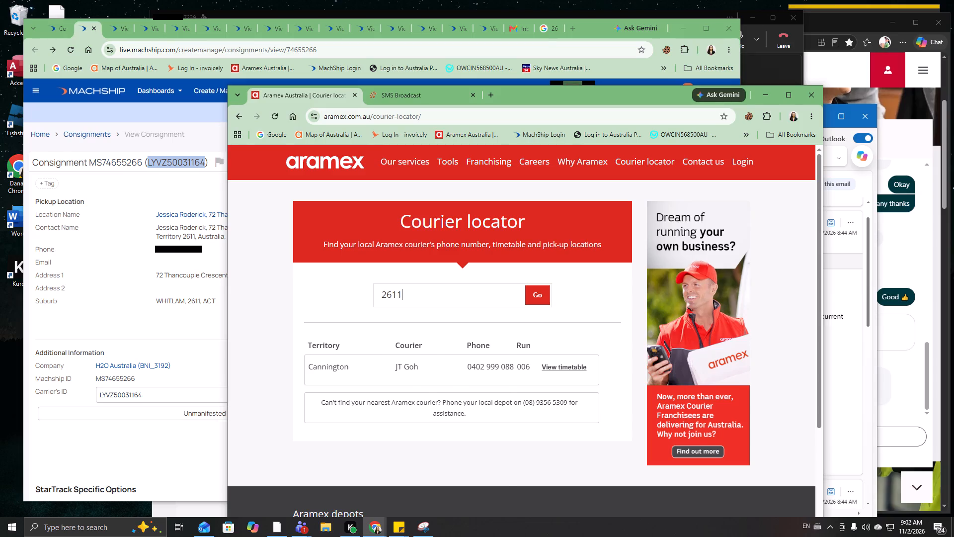
scroll(425, 372, "down", 4)
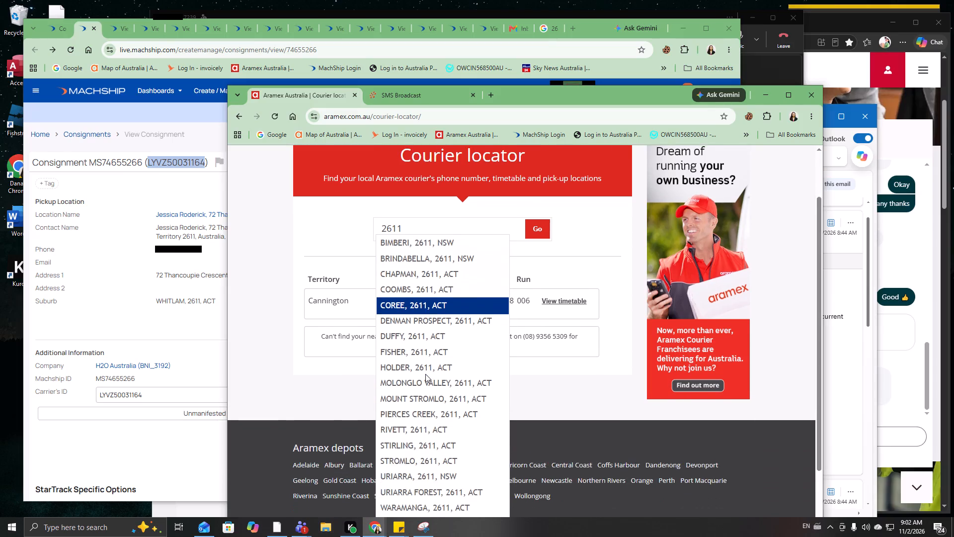
scroll(425, 374, "down", 5)
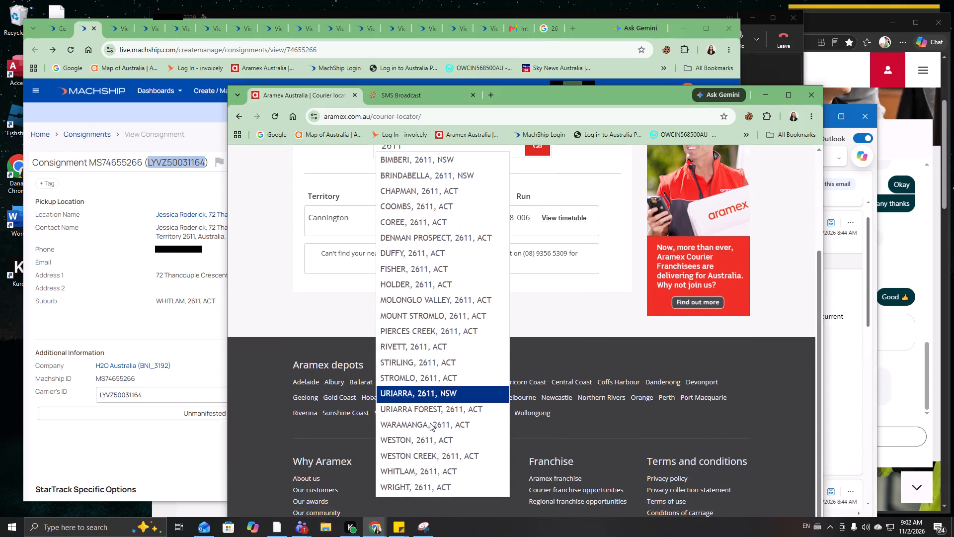
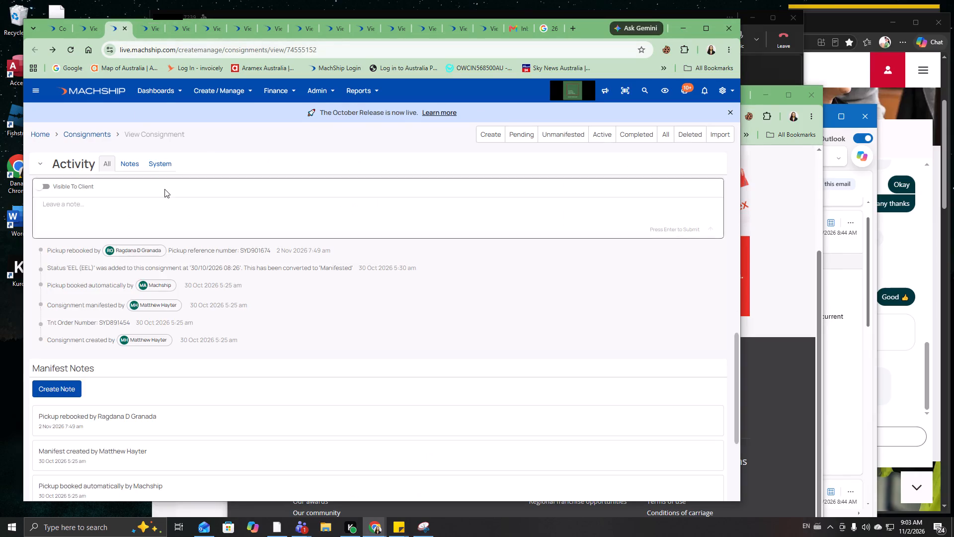
scroll(202, 205, "up", 20)
scroll(202, 205, "up", 19)
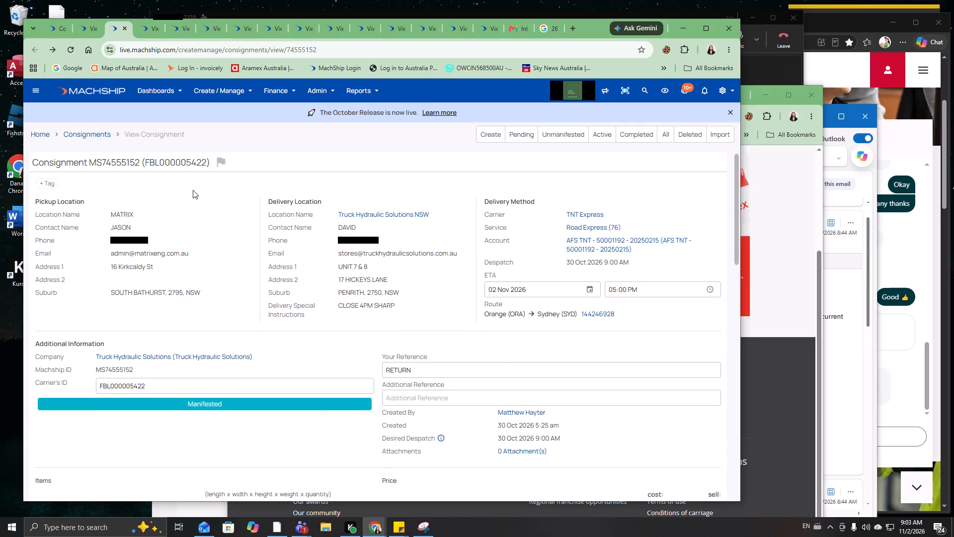
left_click(92, 31)
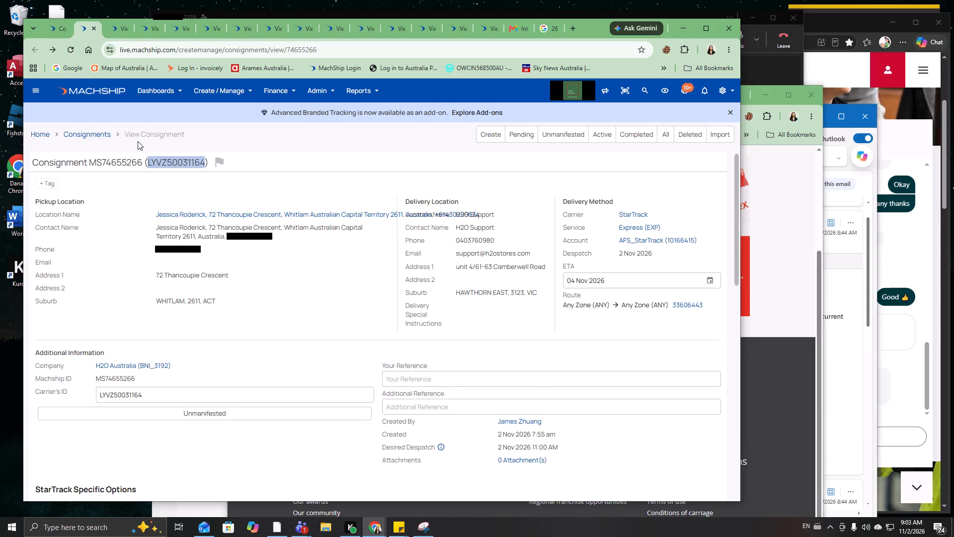
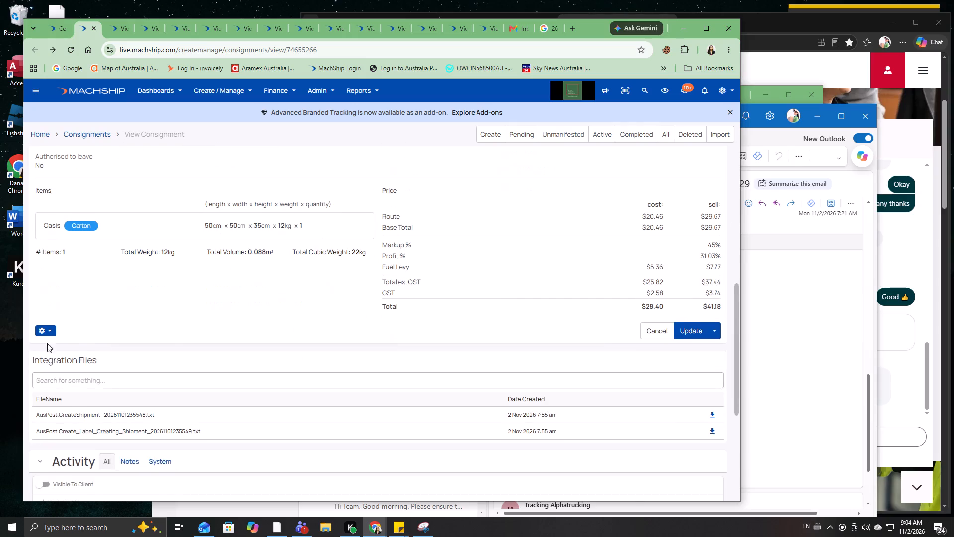
double_click(47, 335)
double_click(51, 333)
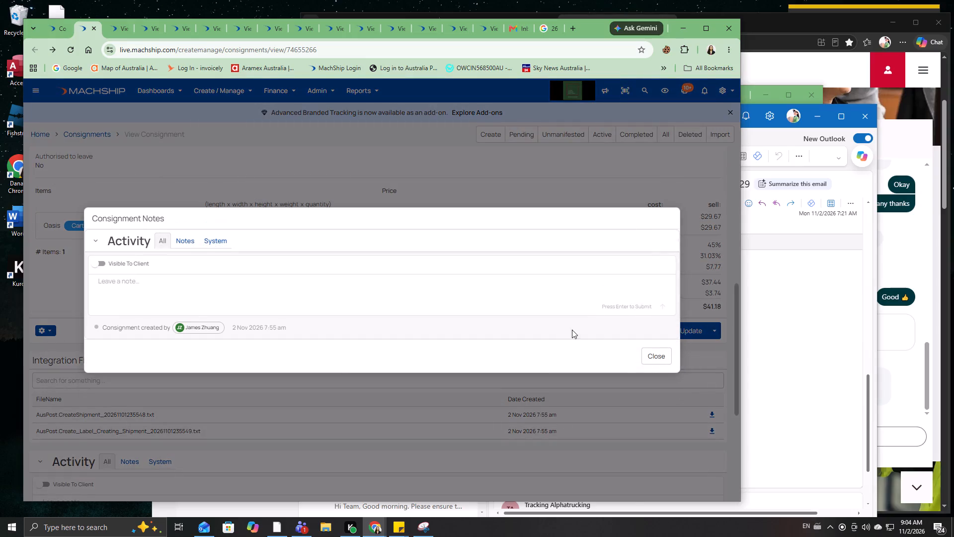
left_click(647, 356)
double_click(57, 332)
left_click(51, 332)
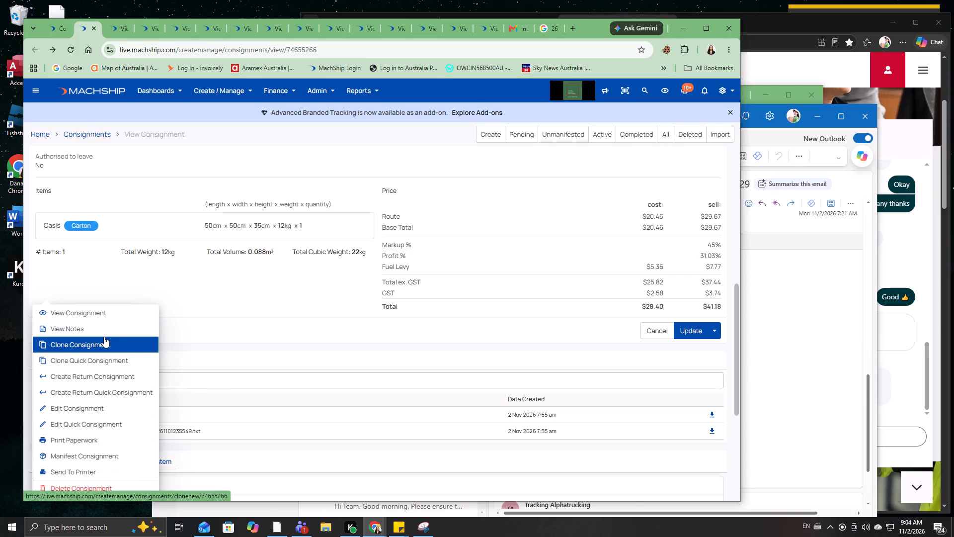
scroll(104, 337, "down", 5)
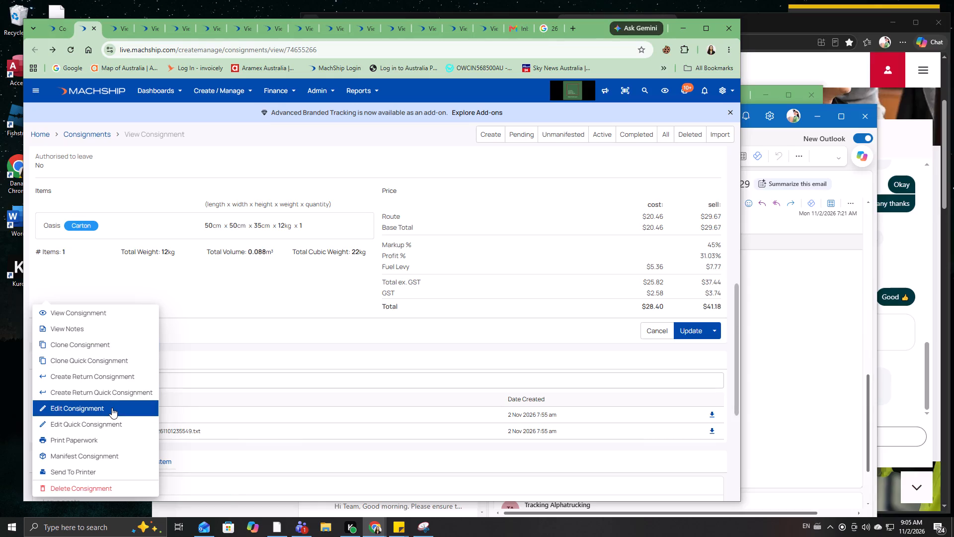
left_click(112, 428)
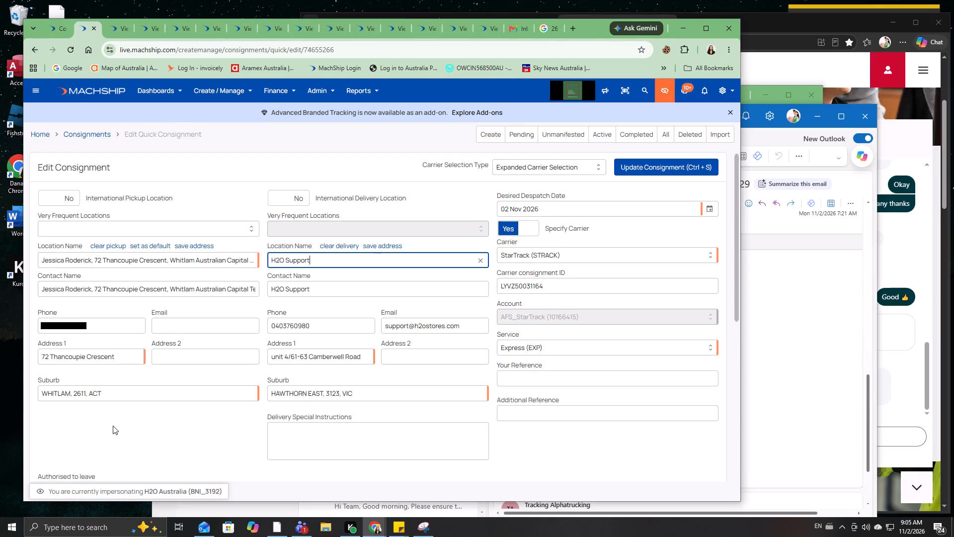
Copy the address and phone text that follows the person's name in the pickup contact name, and remove it from the field.
left_click(94, 286)
left_click_drag(94, 286, 277, 286)
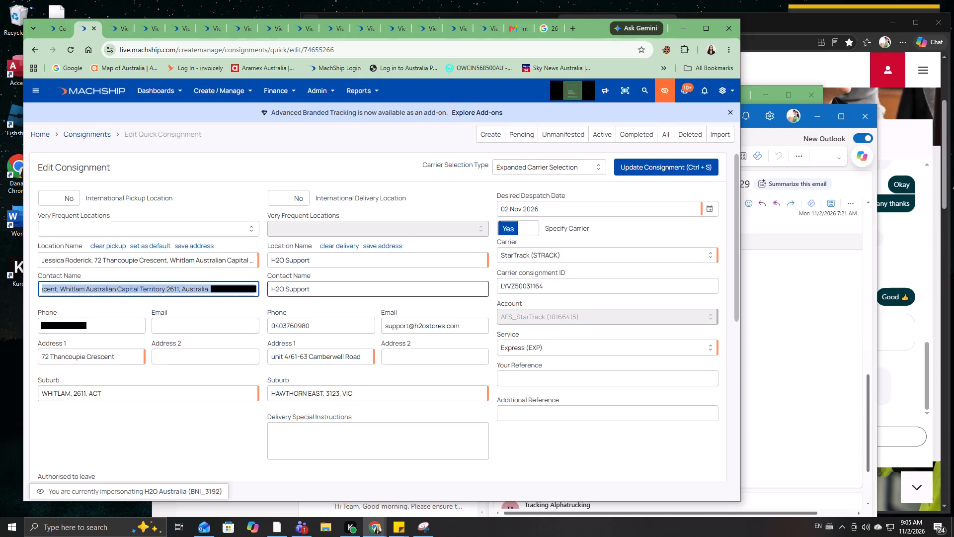
key("ctrl+c")
key("BackSpace")
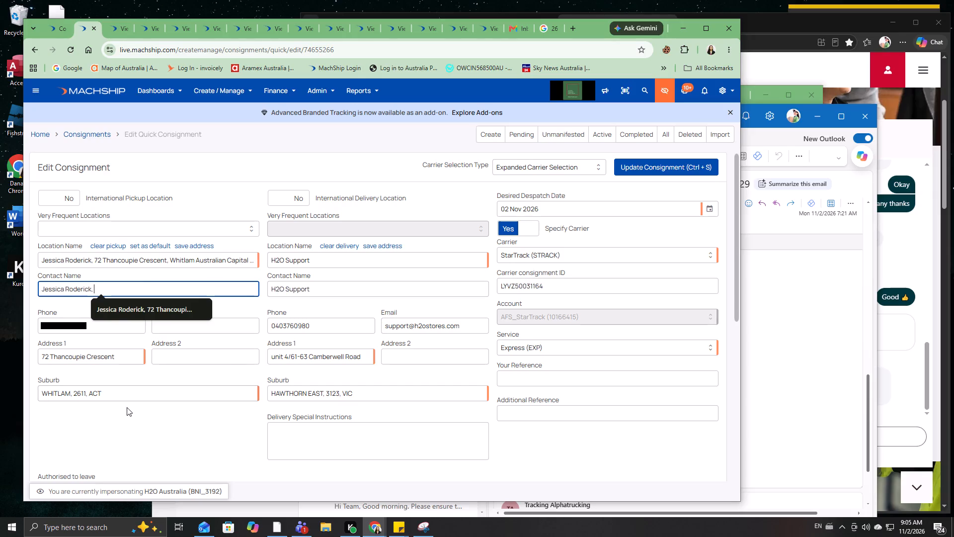
Paste the copied text into Notepad and break it into three lines: street address, suburb with state and postcode, and country with phone.
left_click(69, 531)
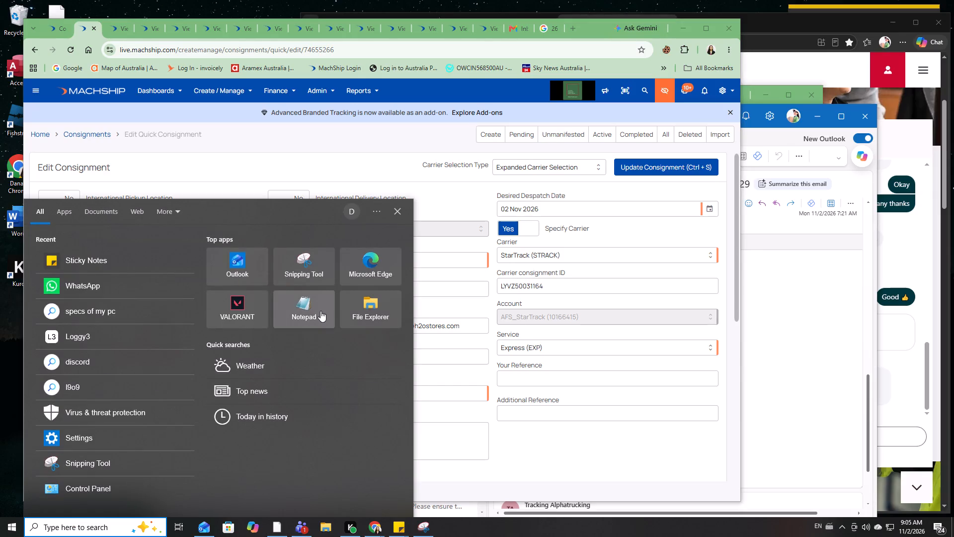
left_click(320, 311)
key("ctrl+v")
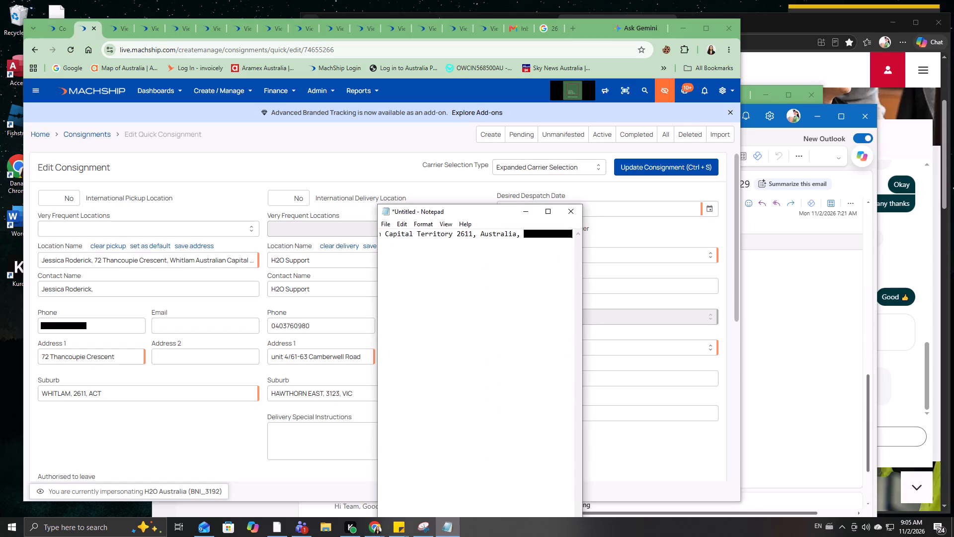
left_click(479, 235)
key("Return")
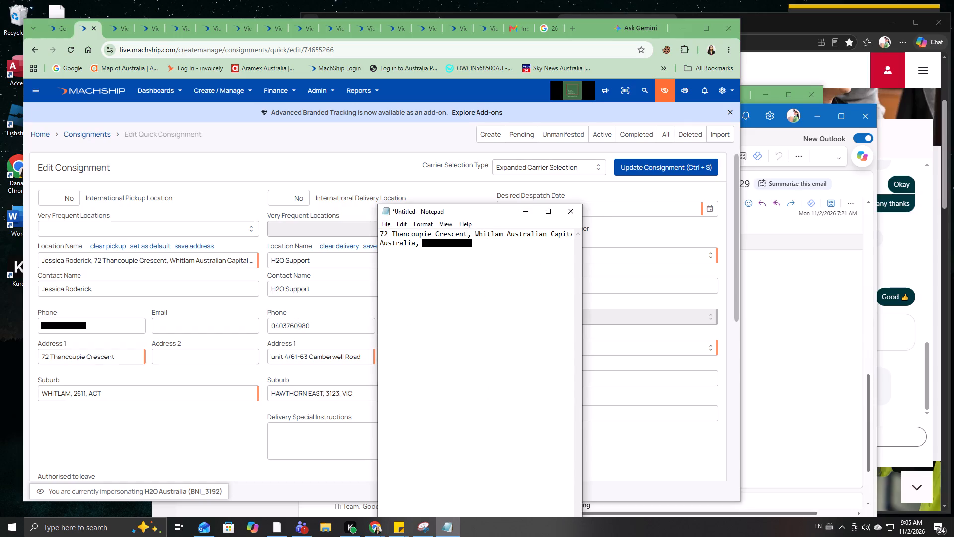
left_click(477, 234)
left_click(474, 235)
key("Return")
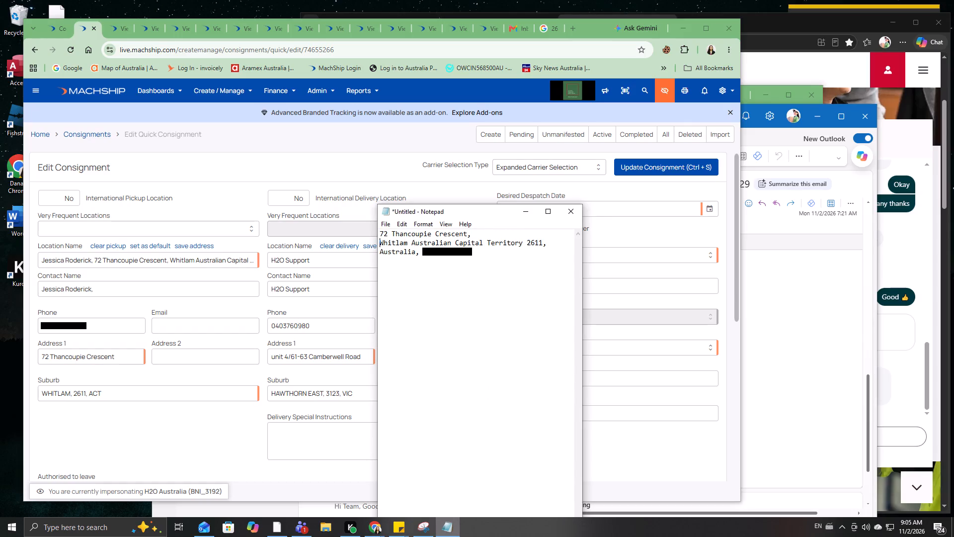
Trim the pickup location name and contact name to just the person's name, removing the leftover address text and trailing commas.
left_click(220, 168)
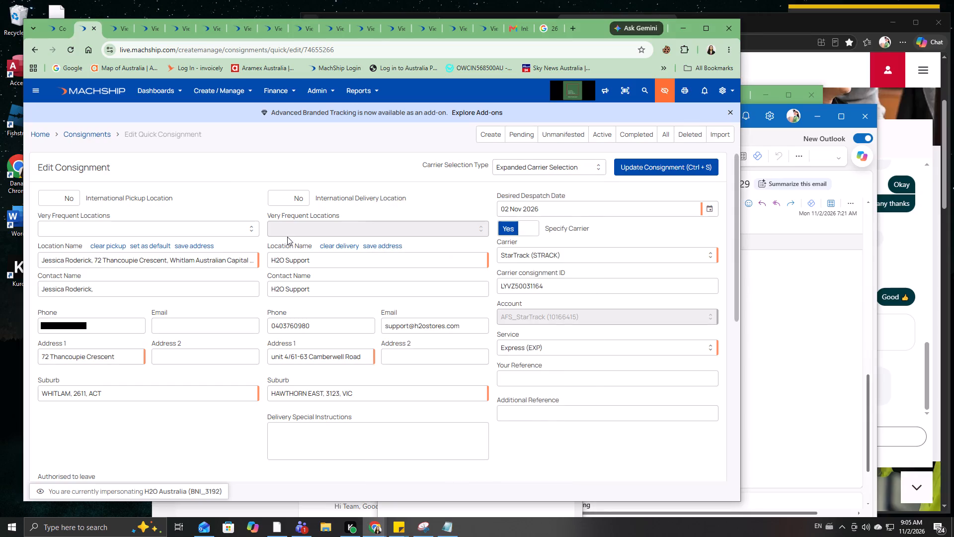
scroll(287, 237, "down", 7)
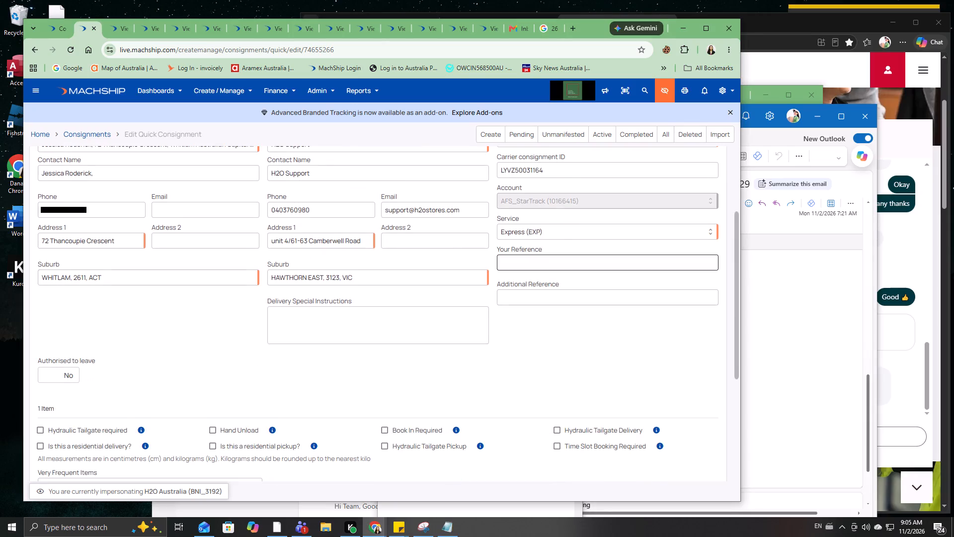
scroll(585, 263, "up", 6)
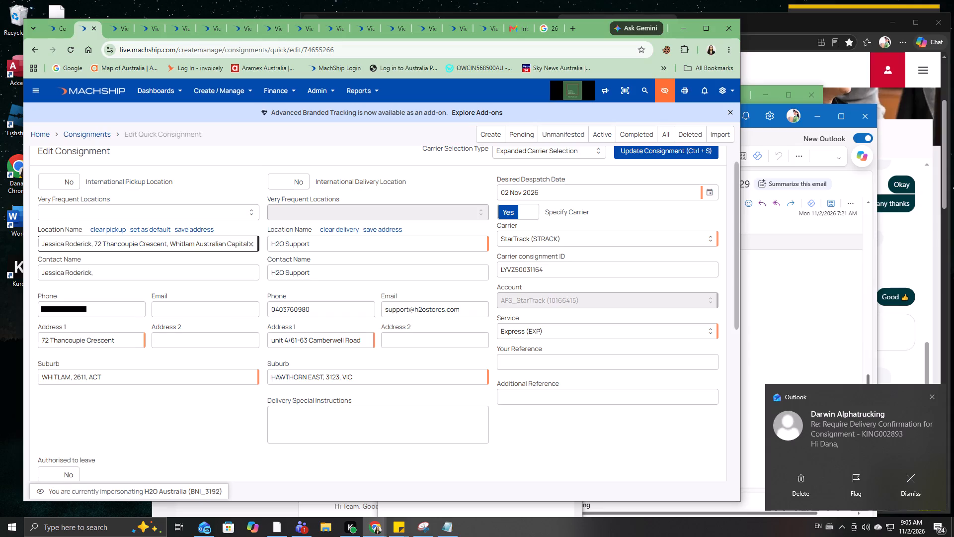
scroll(99, 246, "up", 2)
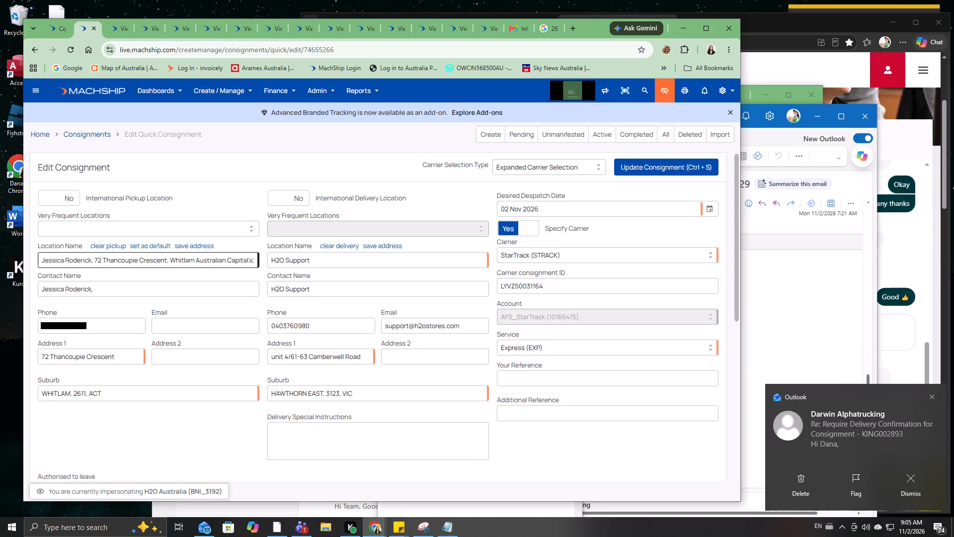
left_click(95, 260)
left_click_drag(95, 260, 269, 256)
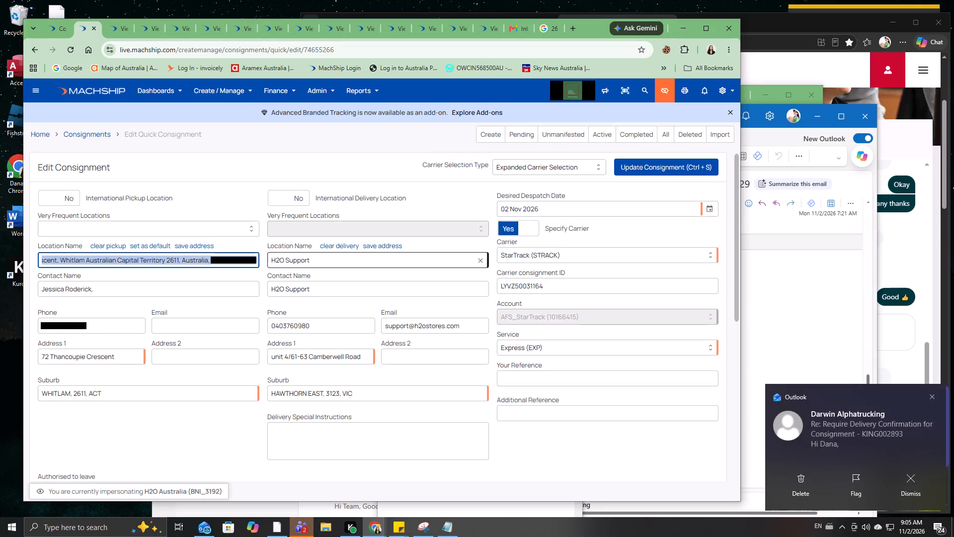
key("BackSpace")
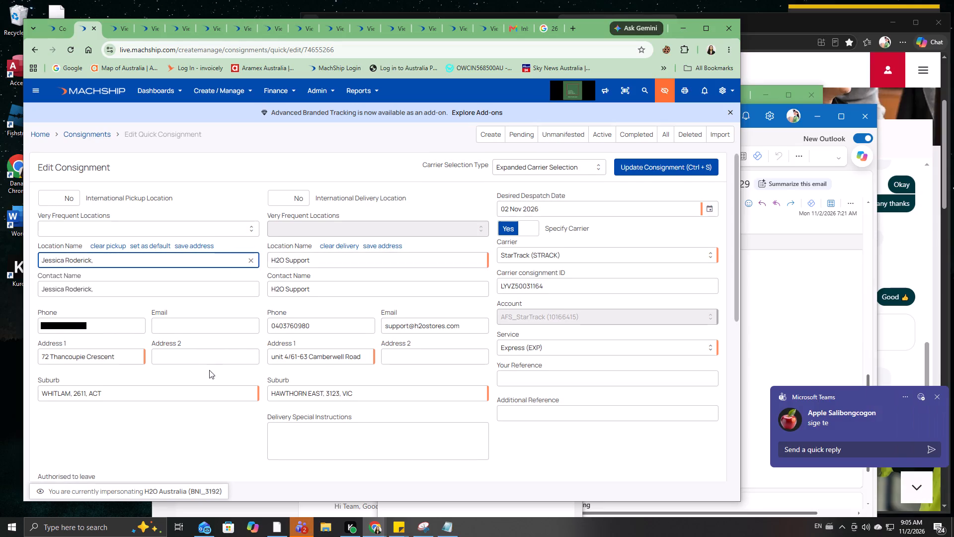
left_click(114, 255)
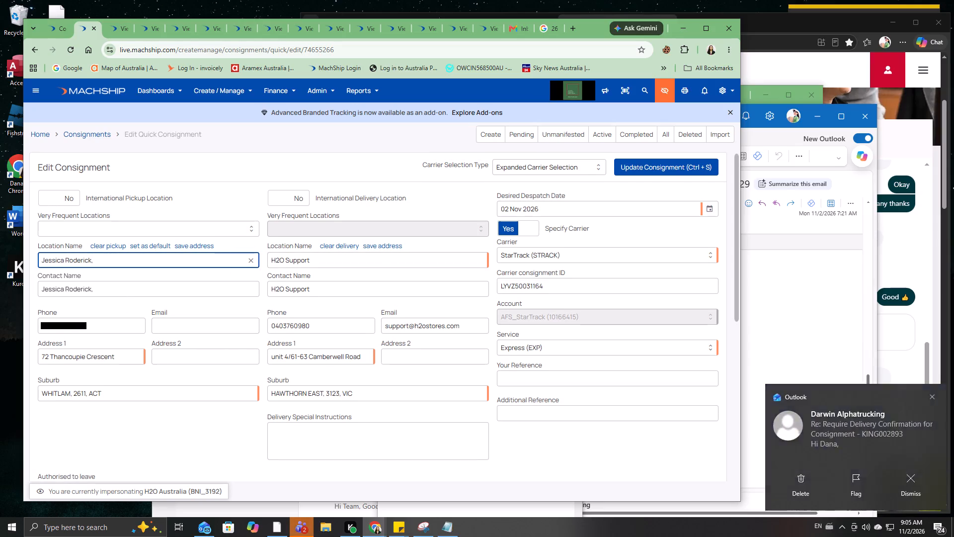
key("BackSpace")
key("BackSpace")
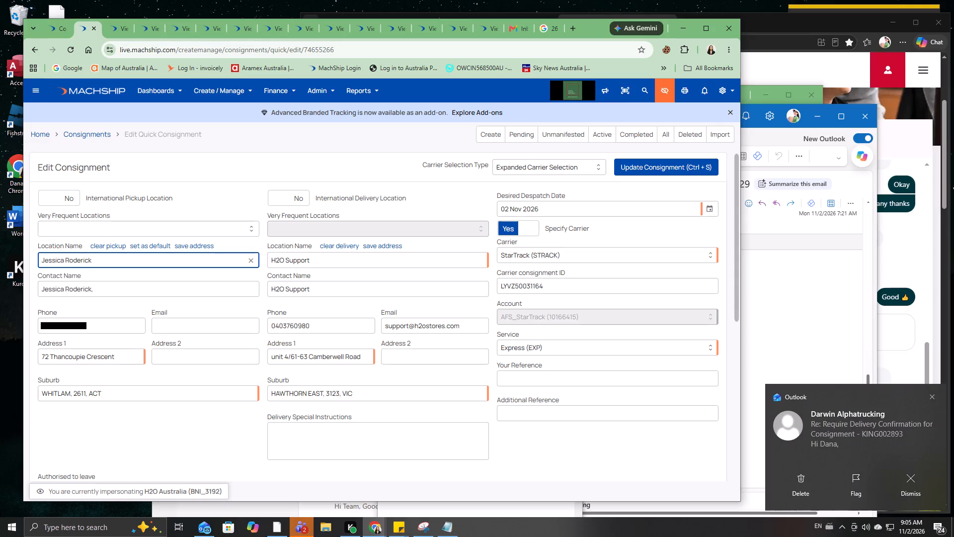
left_click(116, 284)
key("BackSpace")
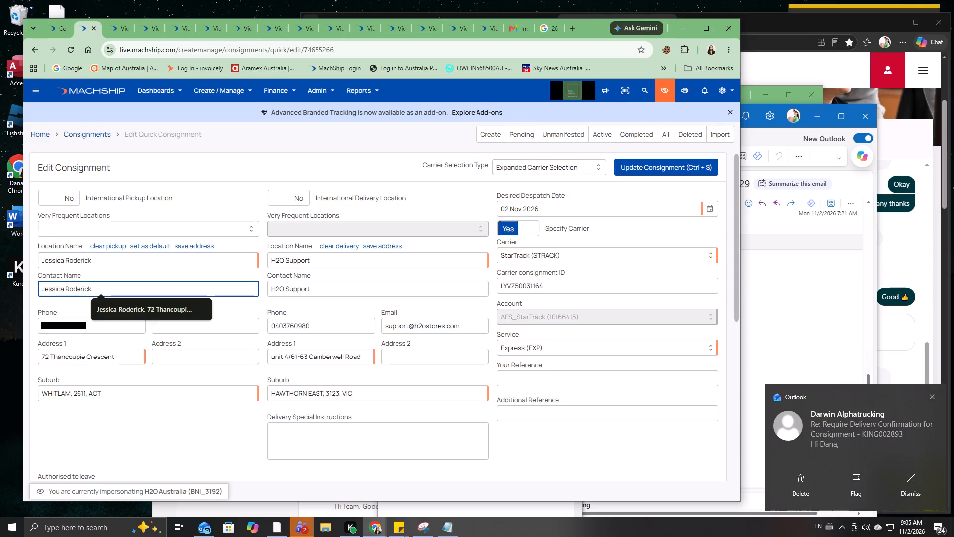
key("BackSpace")
Declare that the consignment contains no dangerous goods, update it, and decline the browser's offer to save the address.
left_click(192, 450)
scroll(281, 423, "down", 20)
scroll(281, 423, "down", 14)
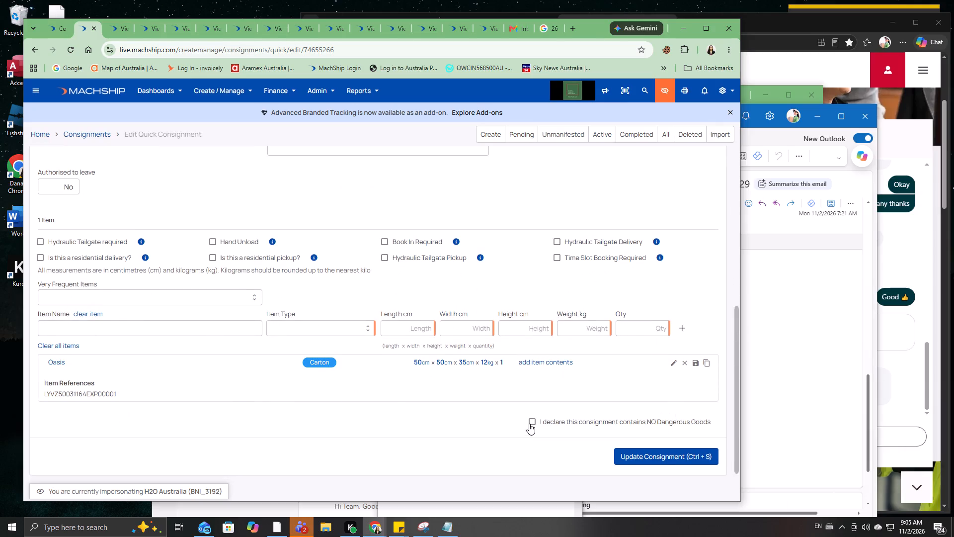
left_click(532, 424)
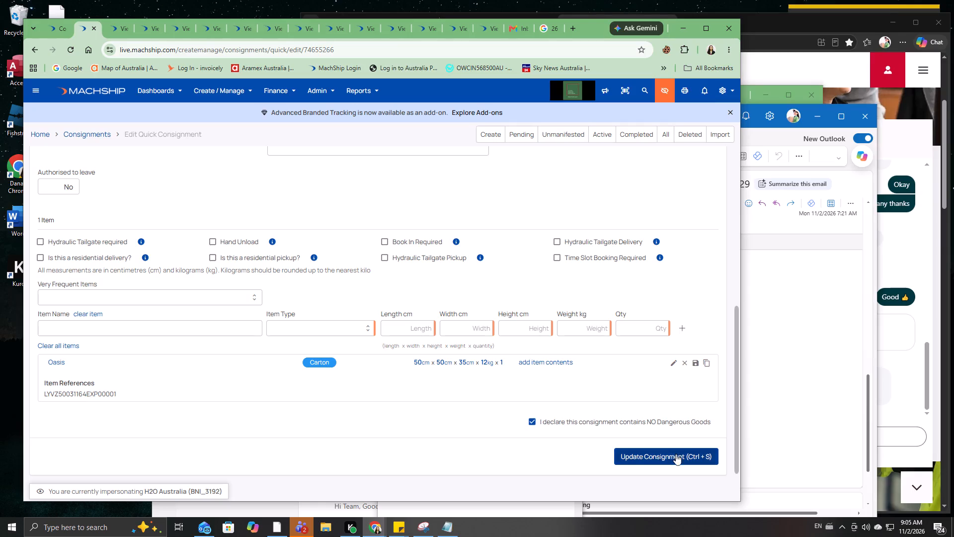
left_click(676, 454)
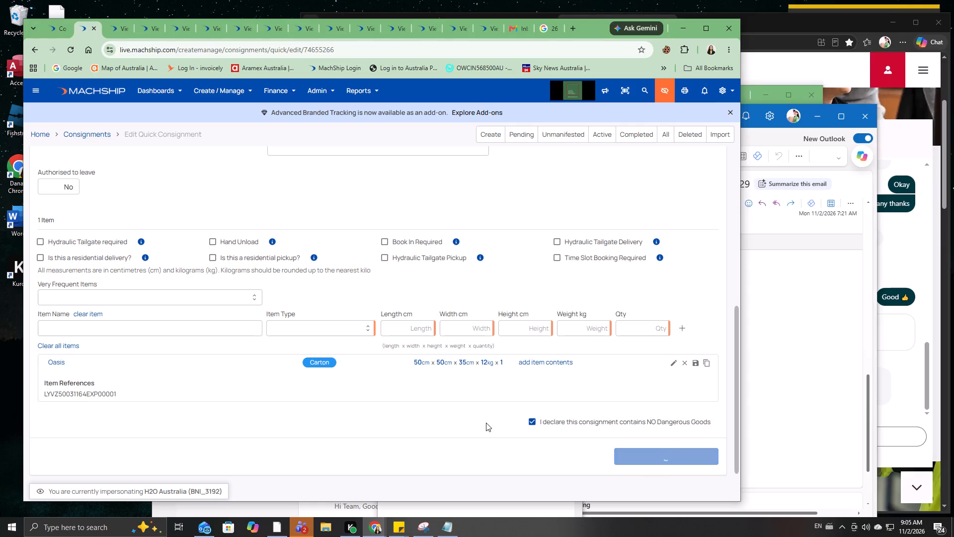
left_click(625, 227)
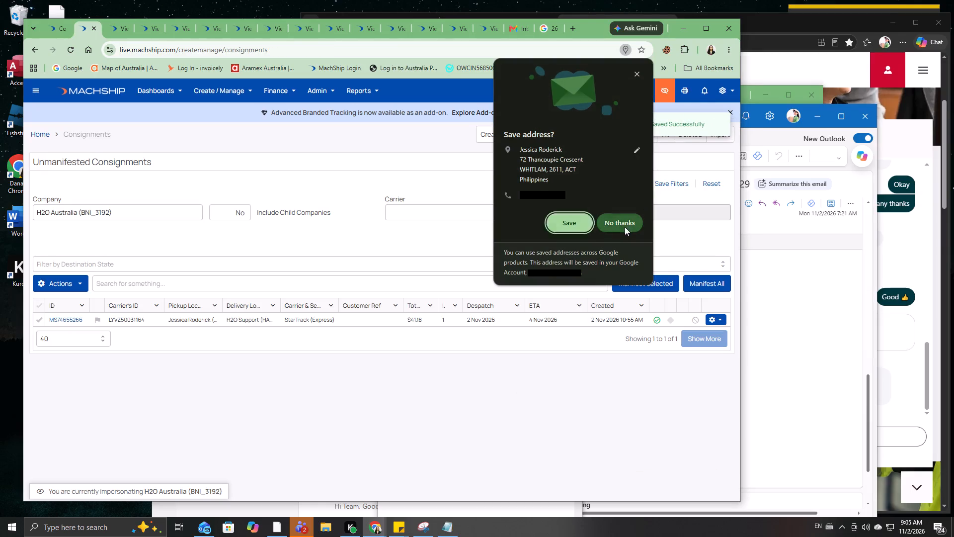
left_click(76, 318)
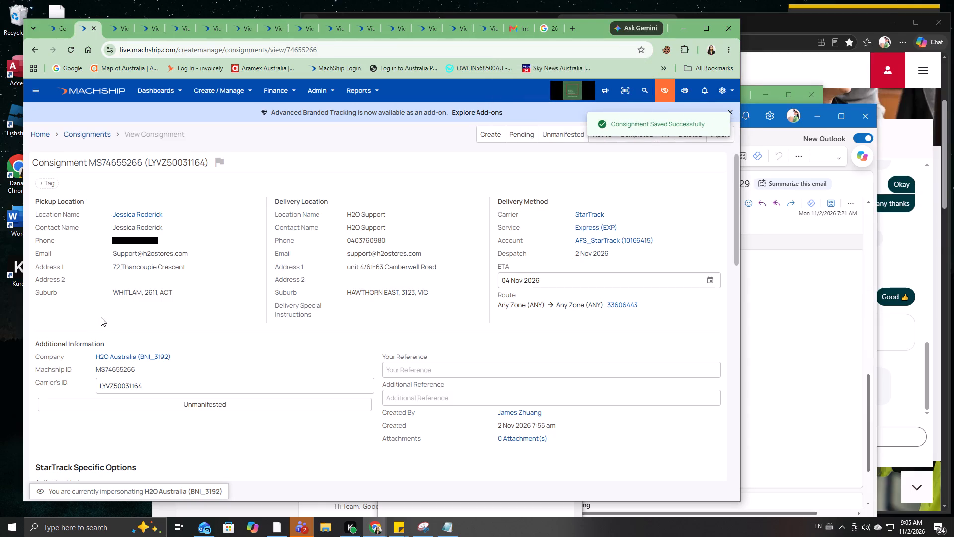
left_click(426, 533)
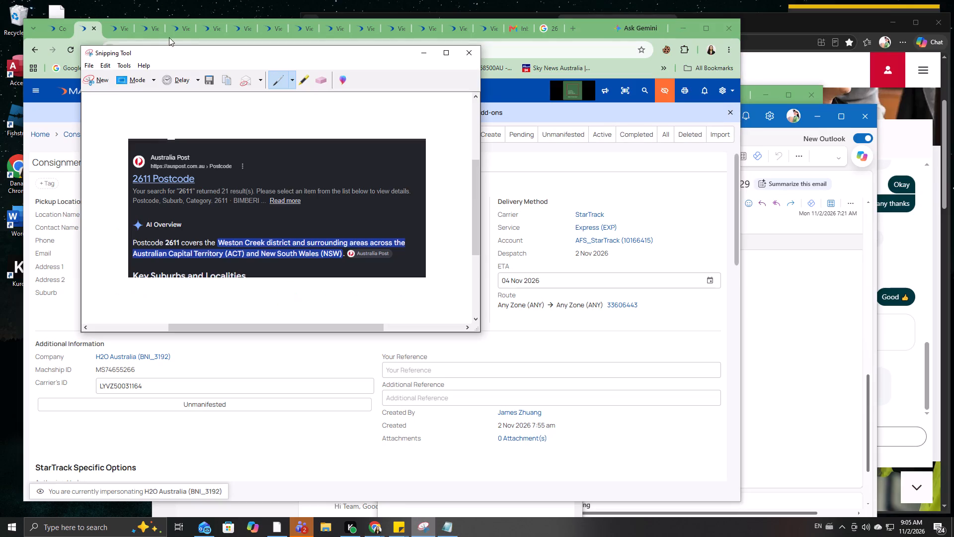
left_click(96, 85)
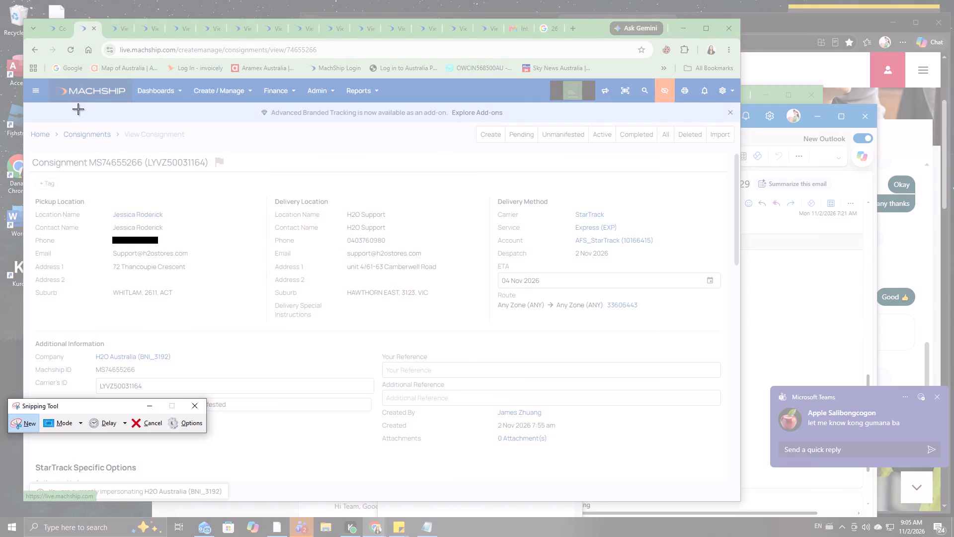
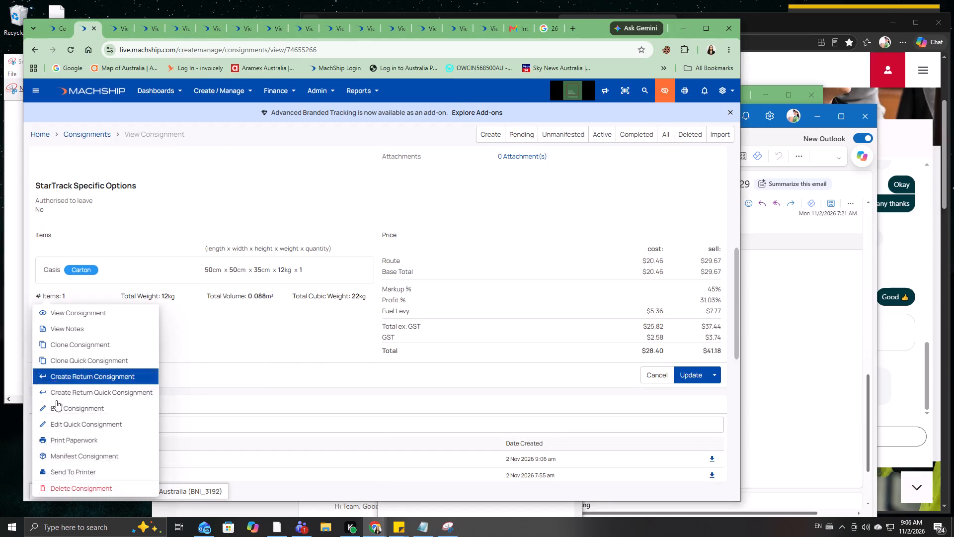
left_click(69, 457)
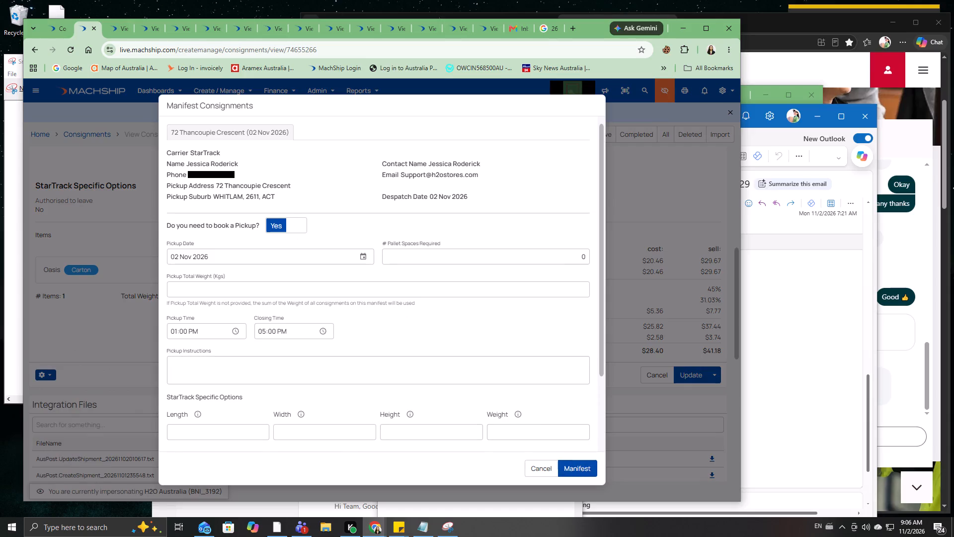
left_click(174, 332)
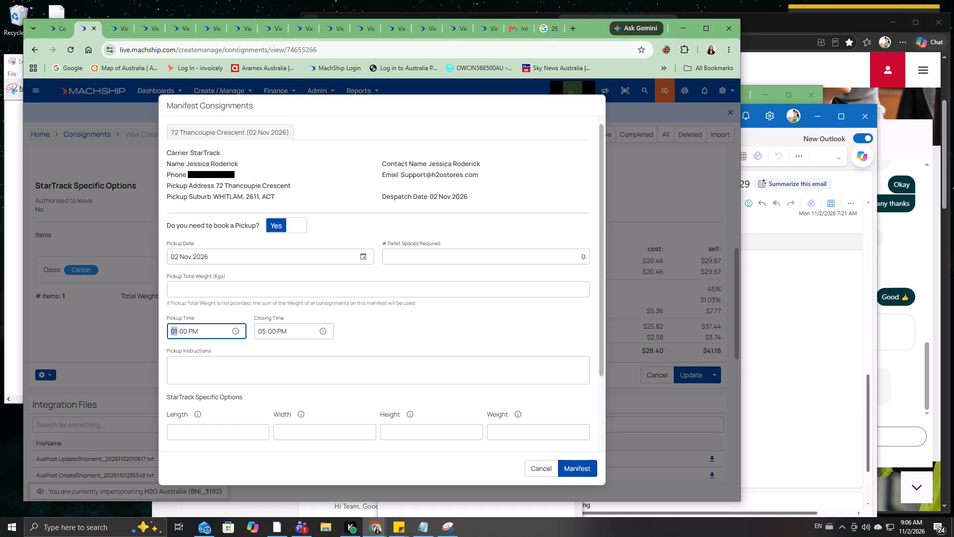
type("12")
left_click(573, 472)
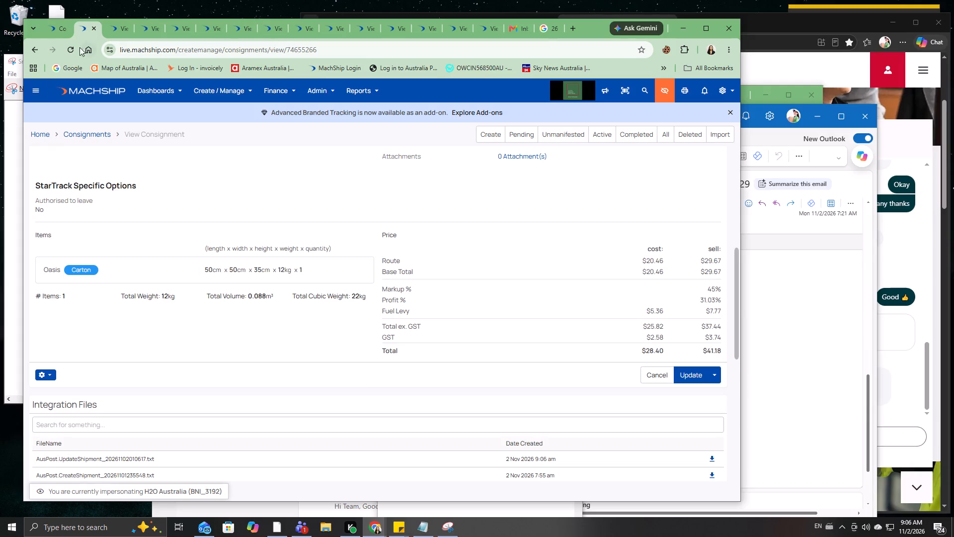
left_click(67, 49)
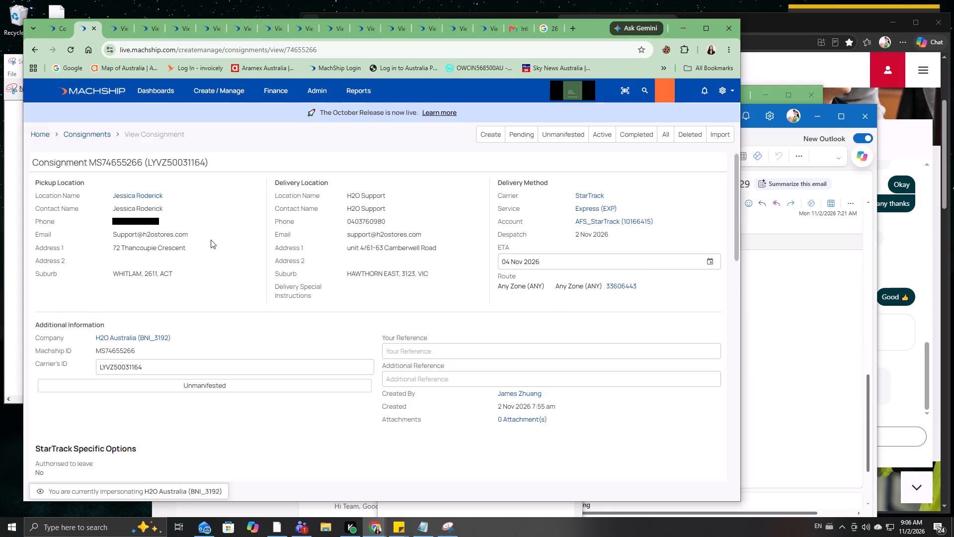
scroll(210, 240, "down", 15)
scroll(79, 311, "down", 5)
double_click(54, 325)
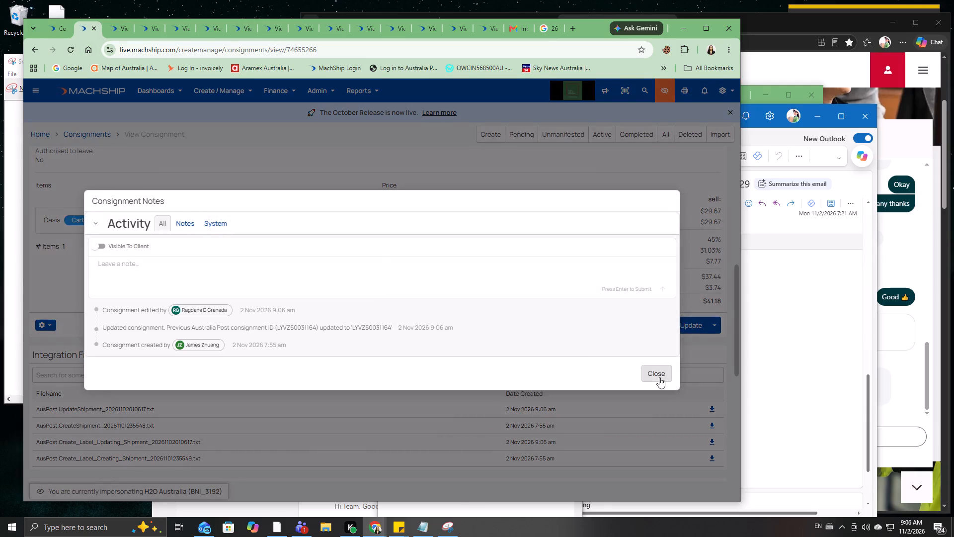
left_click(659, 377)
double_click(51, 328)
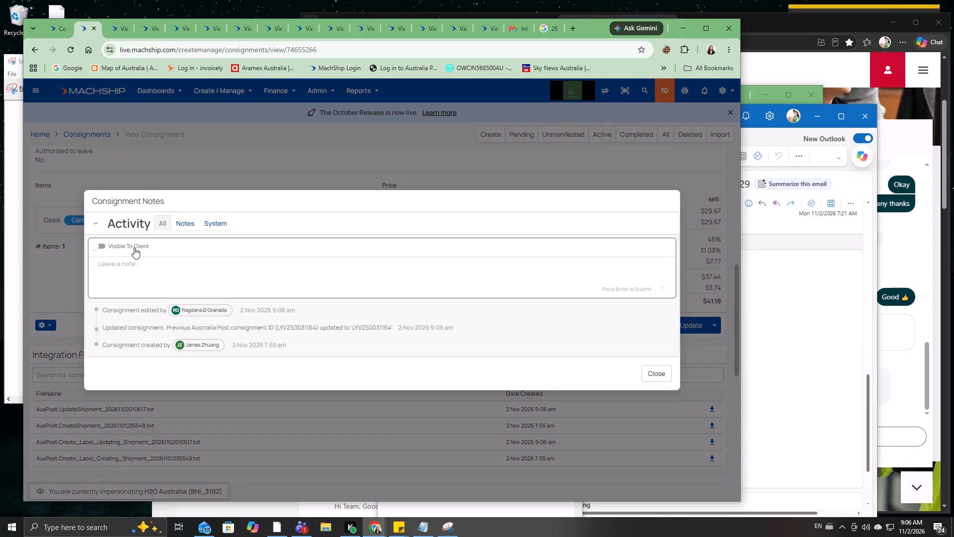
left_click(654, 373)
left_click(57, 321)
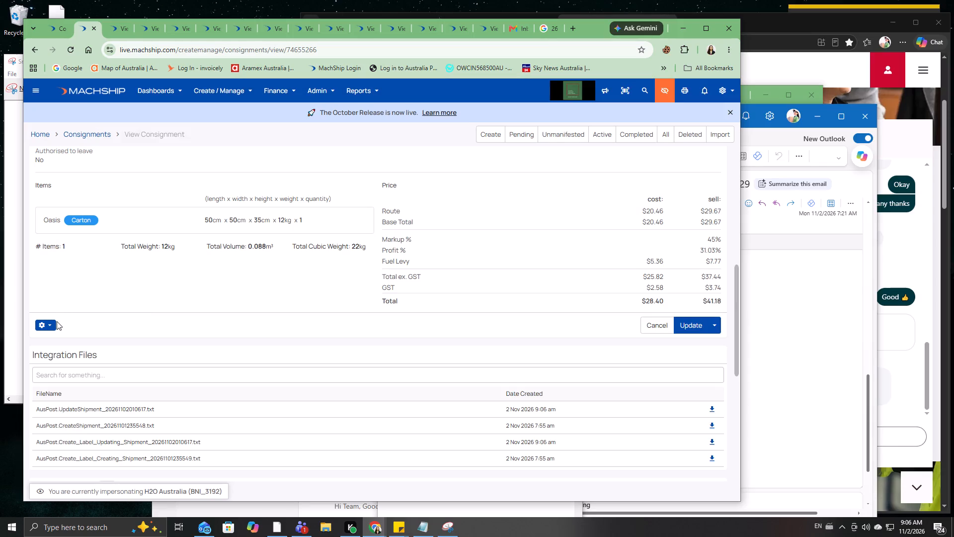
left_click(53, 322)
double_click(97, 460)
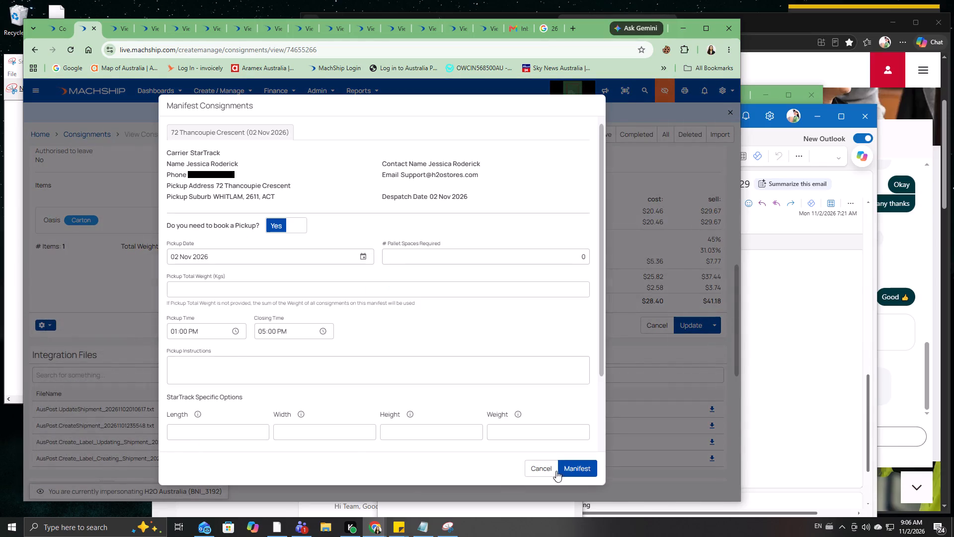
double_click(579, 461)
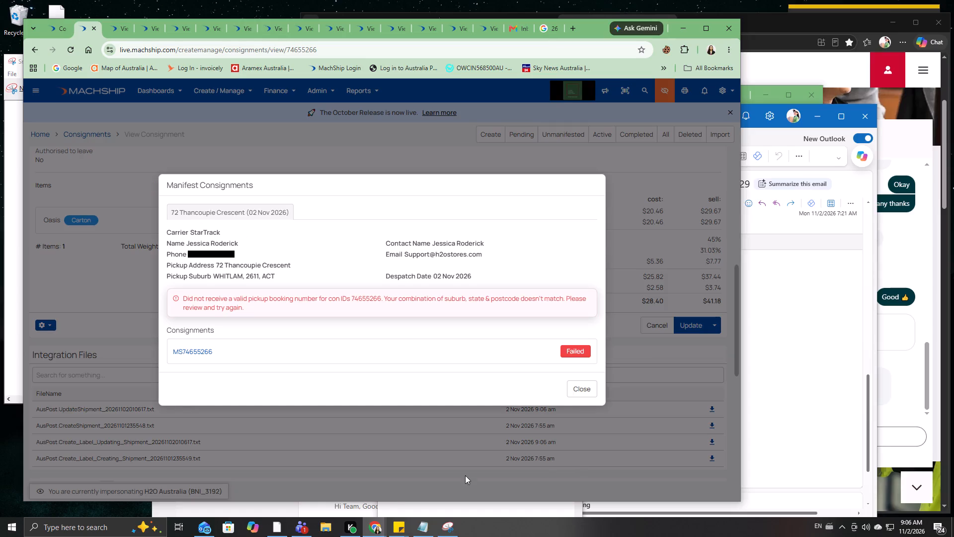
double_click(447, 534)
left_click(13, 92)
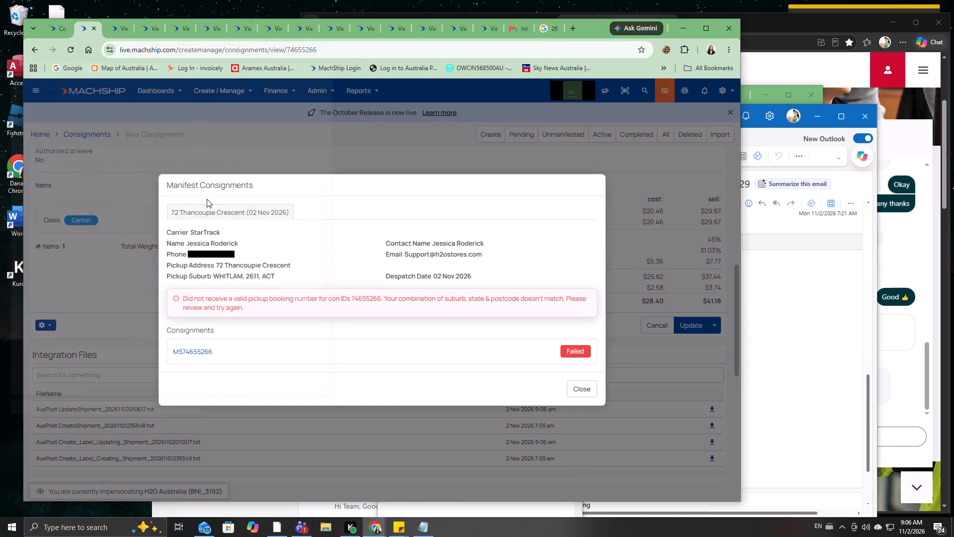
left_click_drag(161, 186, 546, 399)
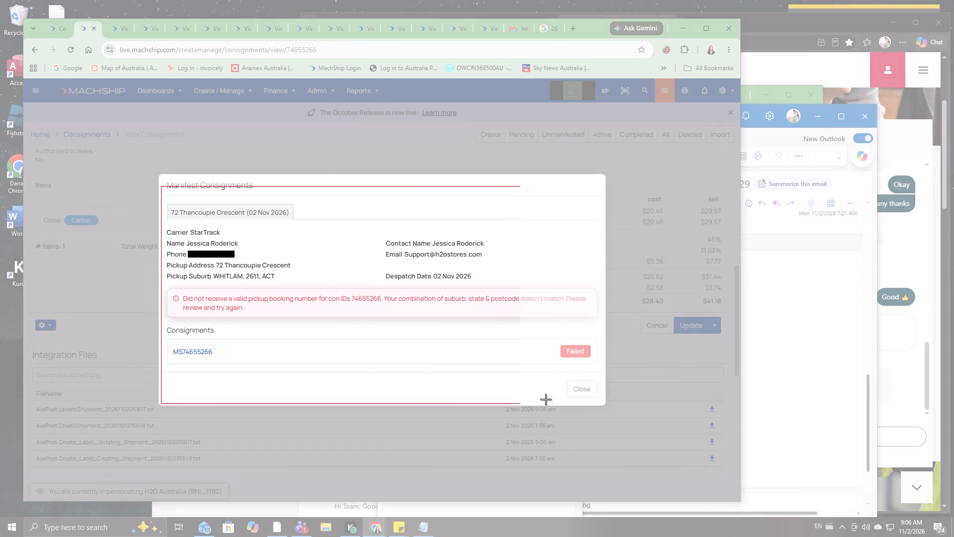
left_click_drag(546, 399, 605, 400)
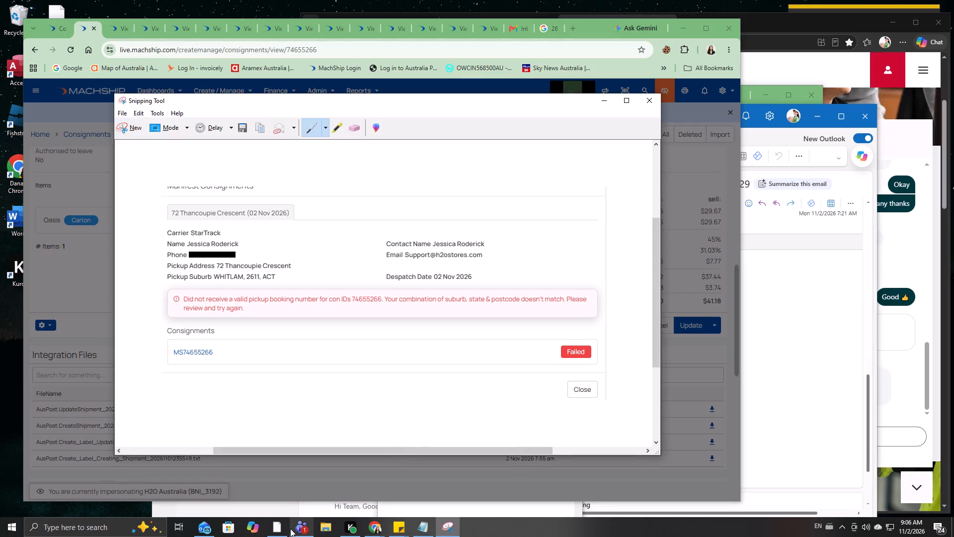
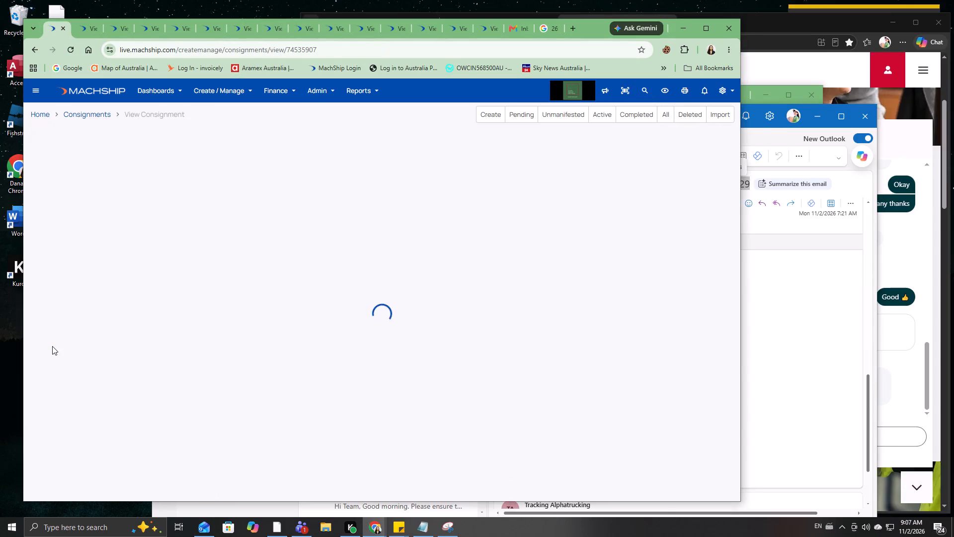
Review the StarTrack consignment's item and dangerous goods details, pricing and activity section.
scroll(305, 268, "down", 20)
scroll(305, 268, "down", 5)
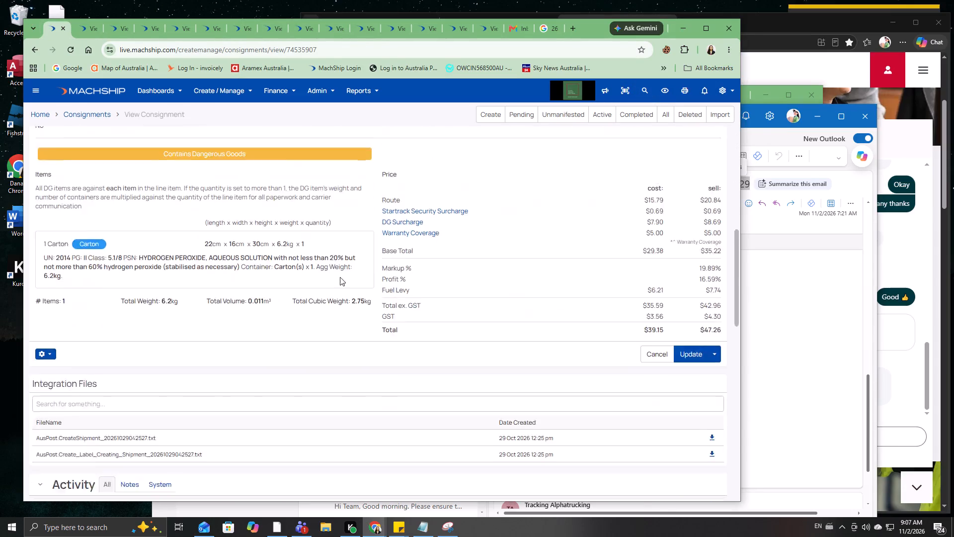
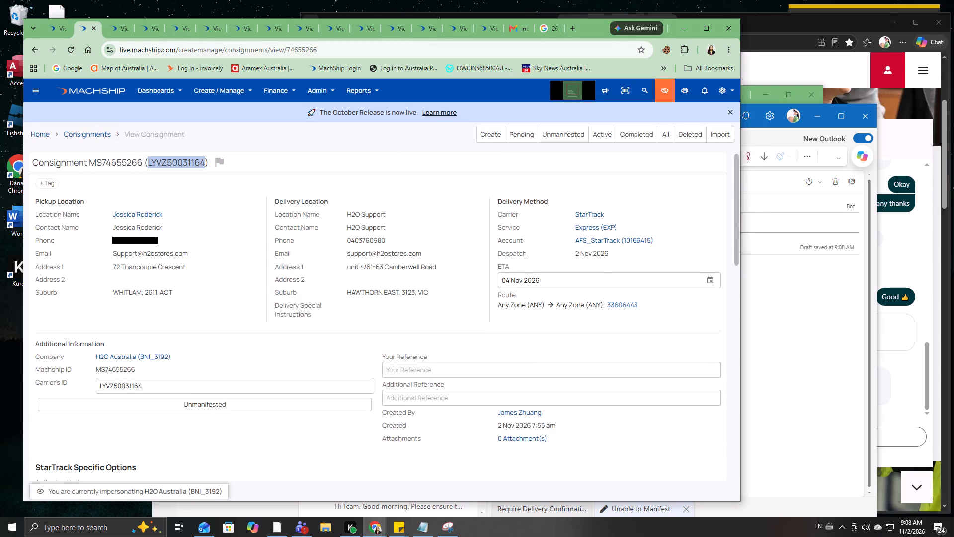
left_click(153, 167)
left_click_drag(34, 164, 191, 162)
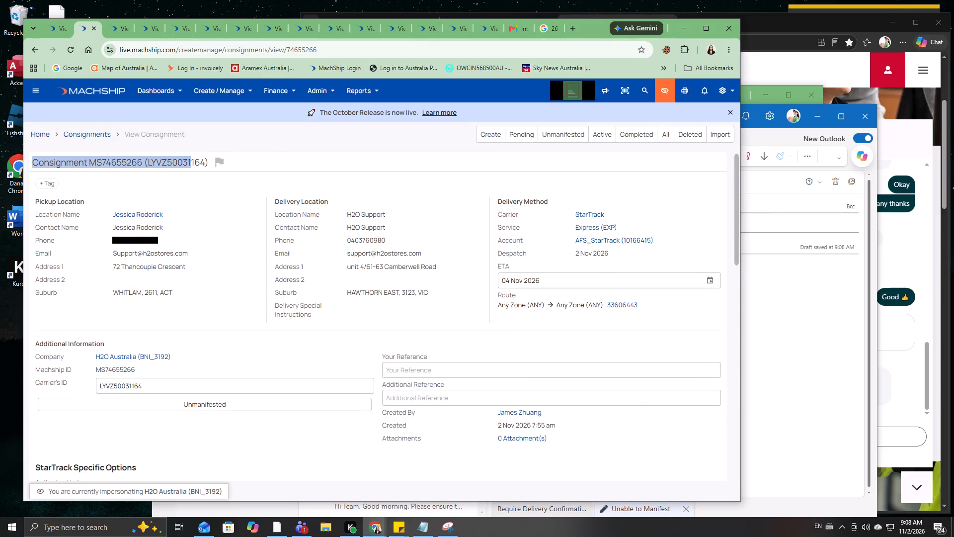
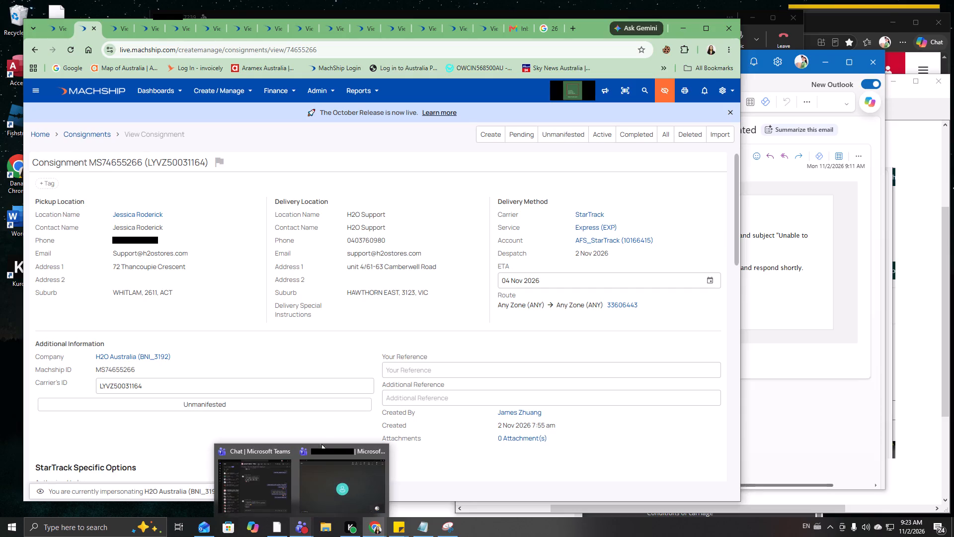
Return to the Google search results for "2611 au" to check the suburbs covered by the pickup postcode.
left_click(543, 28)
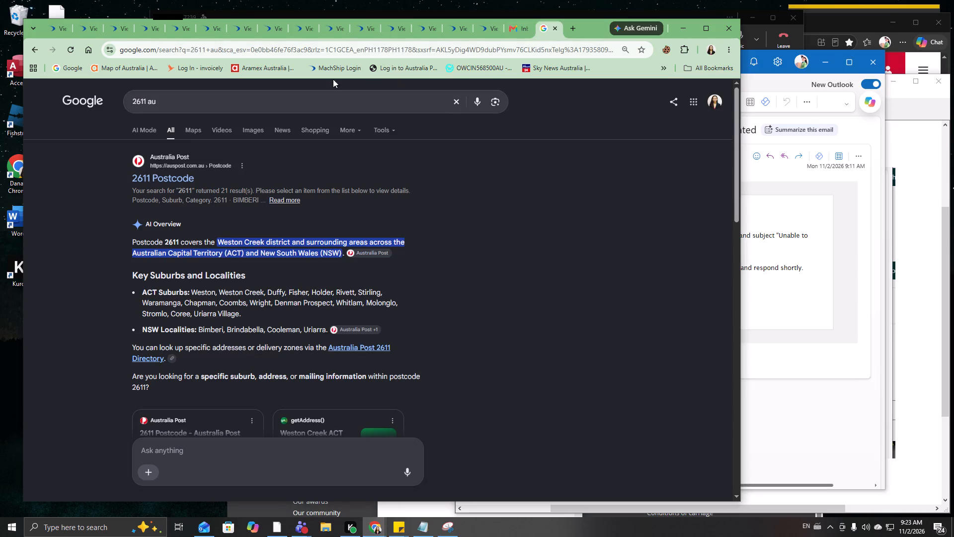